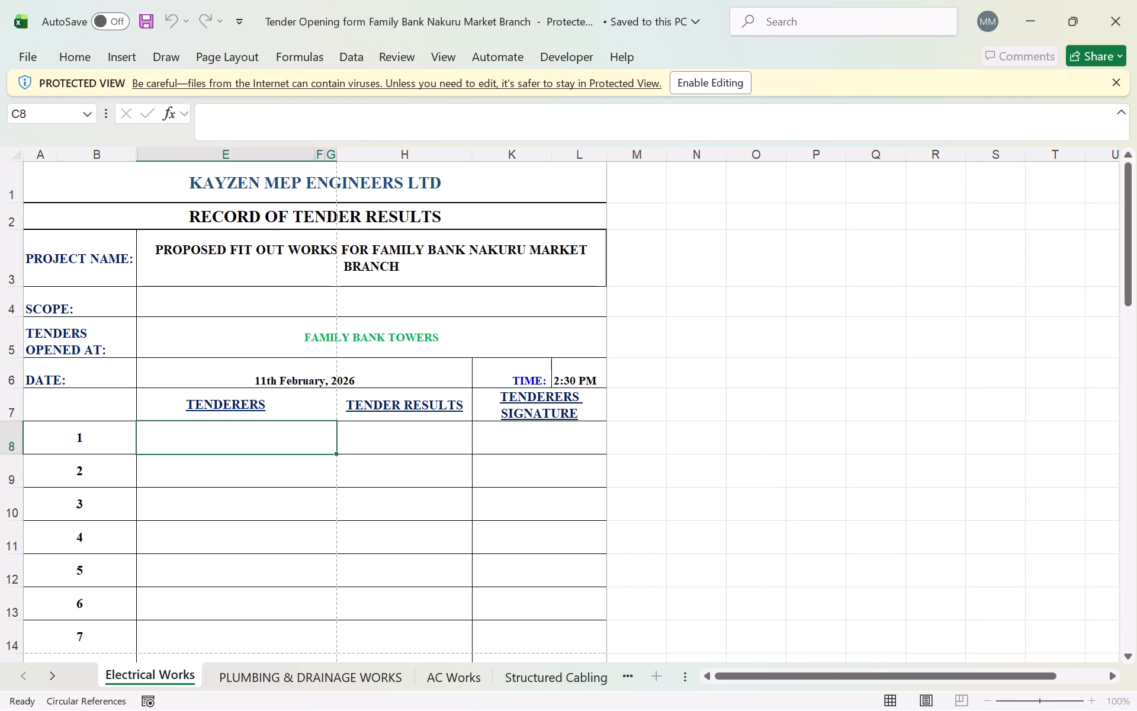
Enable editing of the protected tender opening workbook.
left_click(720, 81)
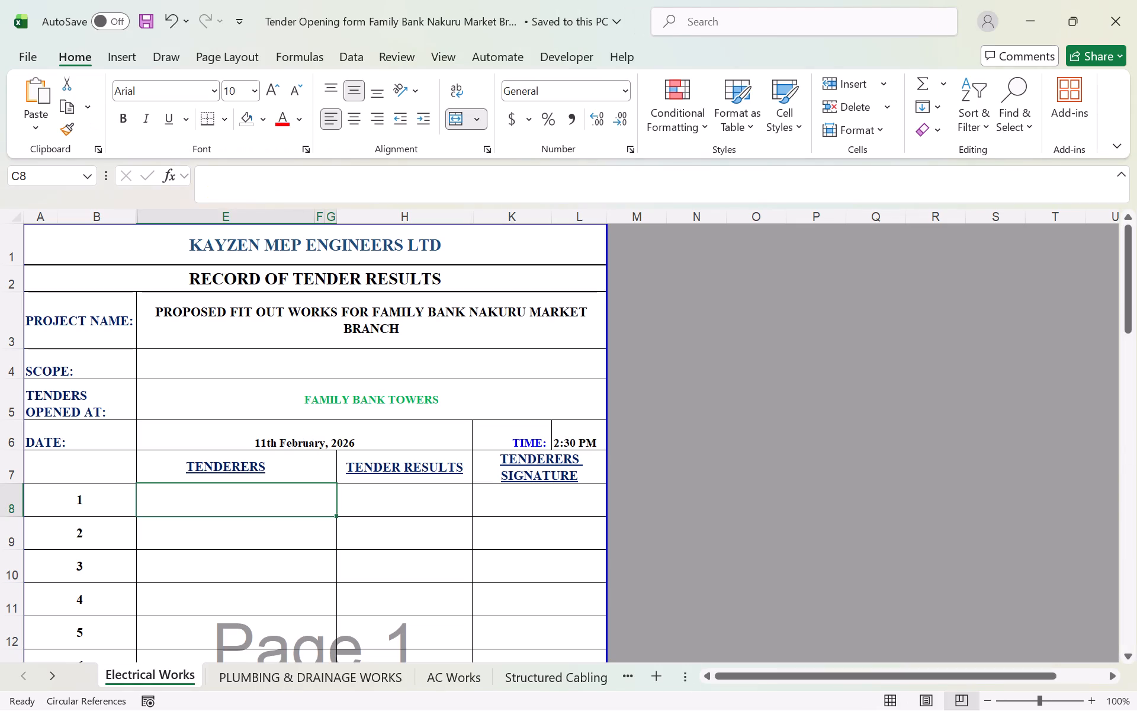
Replace the venue in the "TENDERS OPENED AT" row of the Electrical Works sheet with HABITECH.
left_click(363, 396)
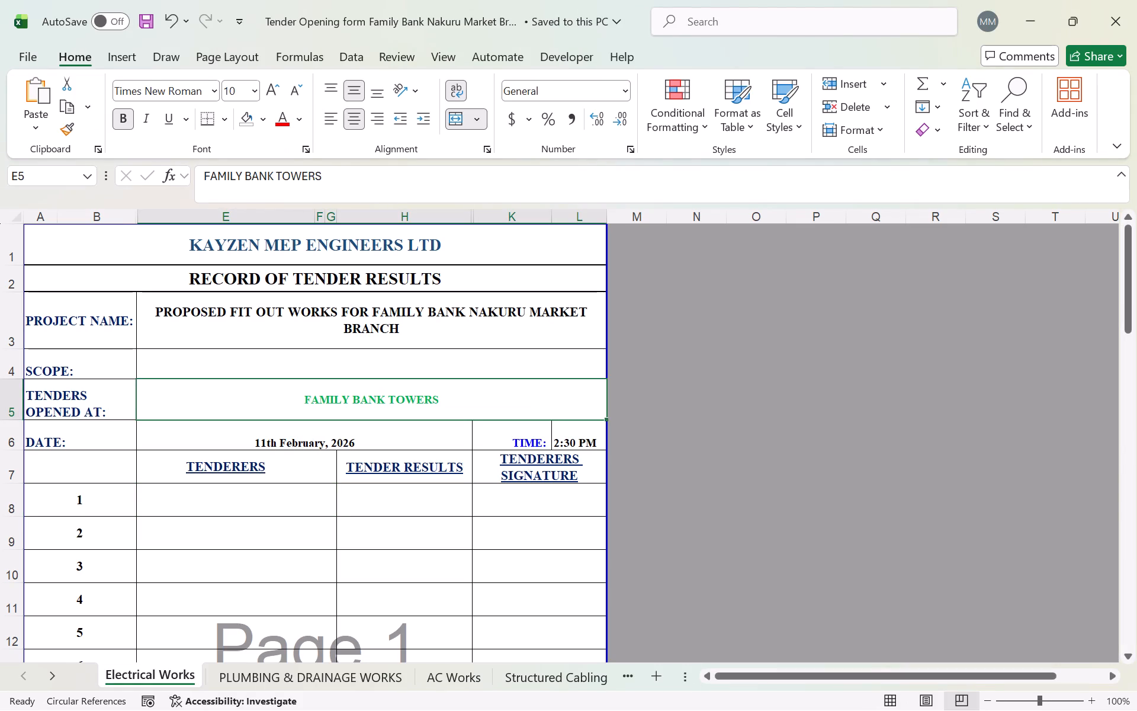
double_click(463, 401)
left_click_drag(464, 400, 362, 400)
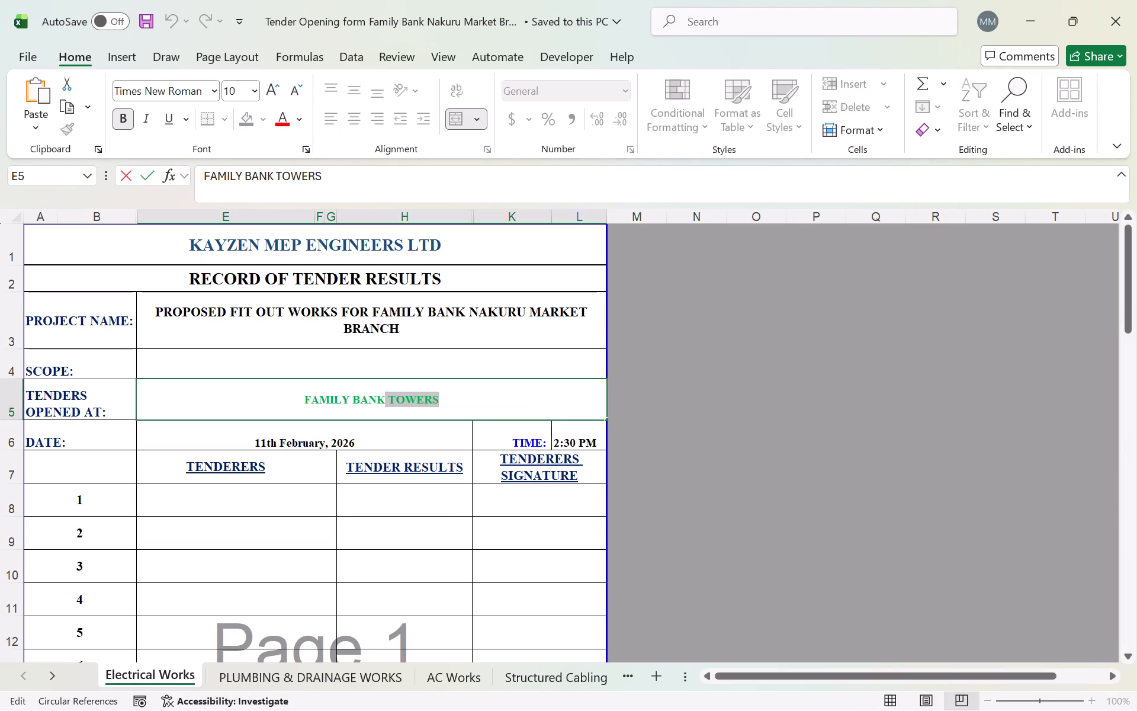
left_click_drag(362, 400, 296, 400)
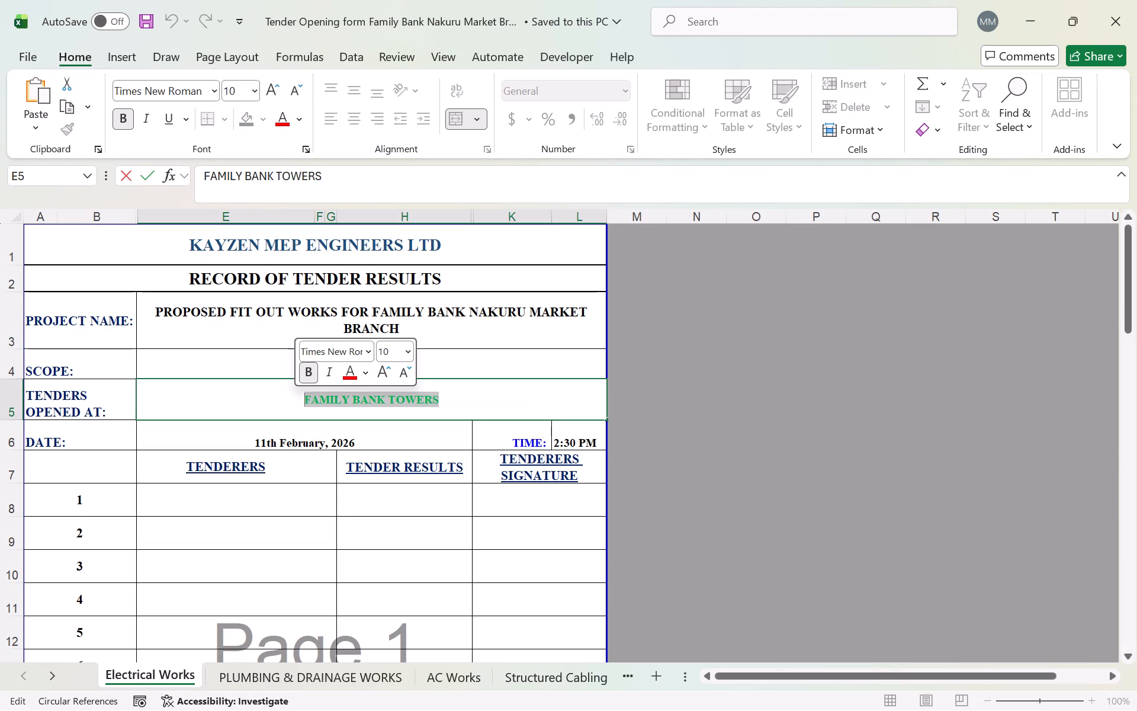
key("h")
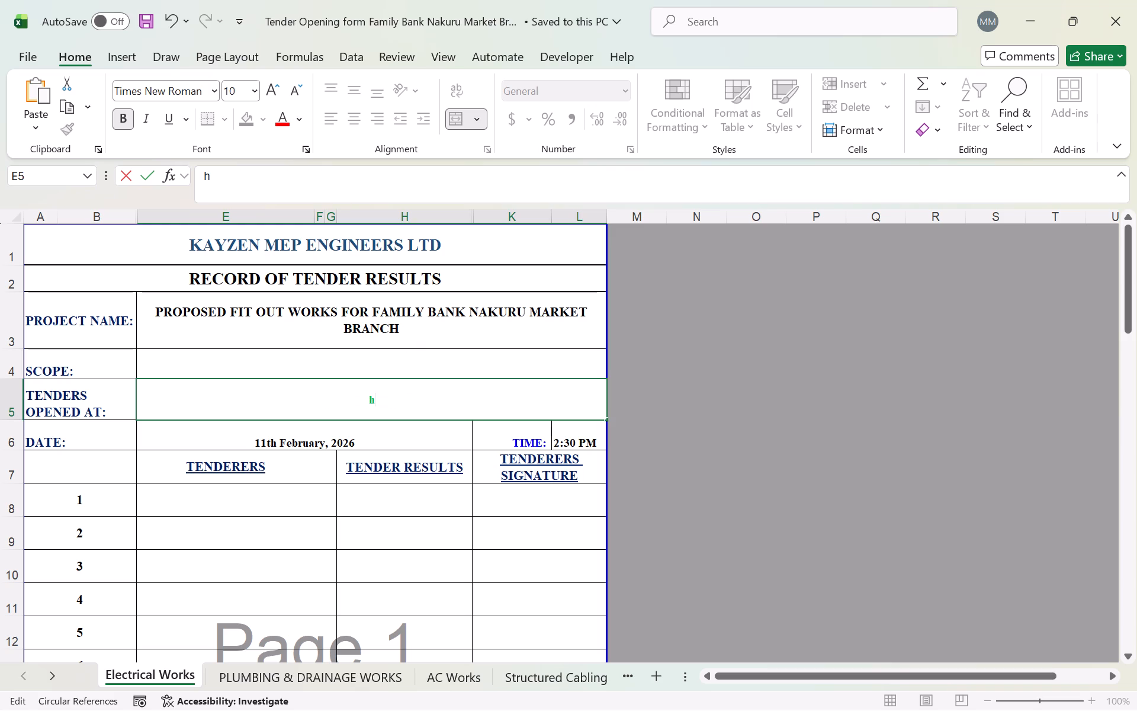
type("HAN")
key("BackSpace")
type("BIT")
type("ECH")
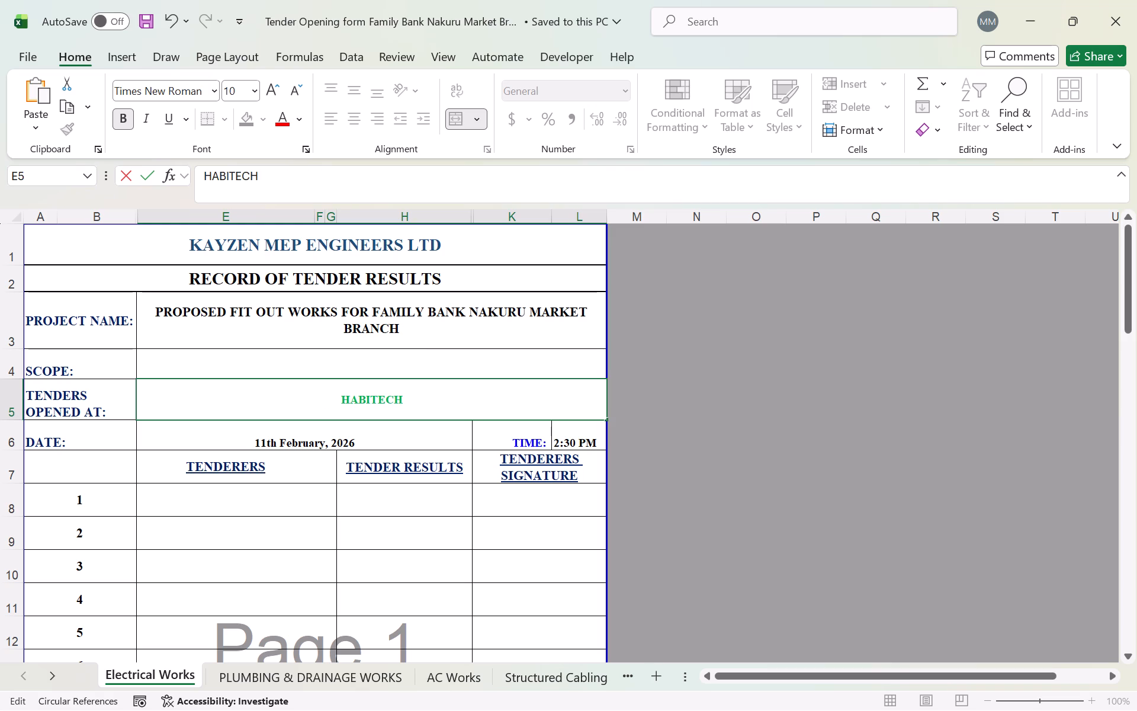
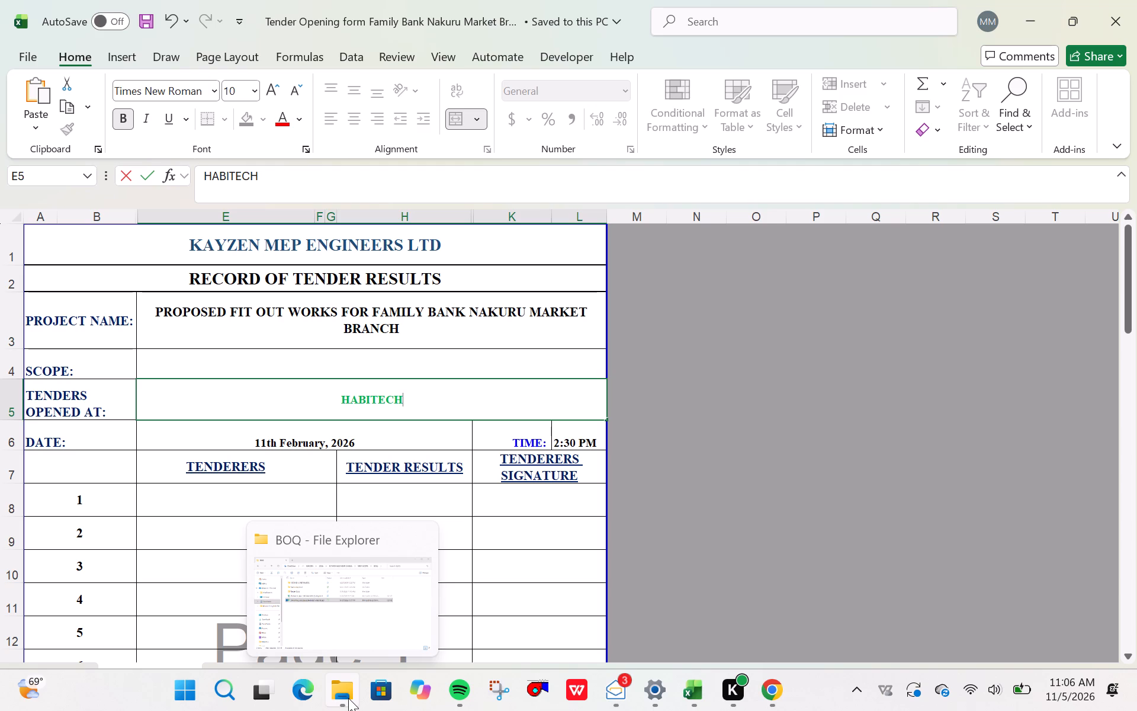
Commit the HABITECH venue entry by moving to the blank SCOPE cell on the Electrical Works sheet.
left_click(368, 361)
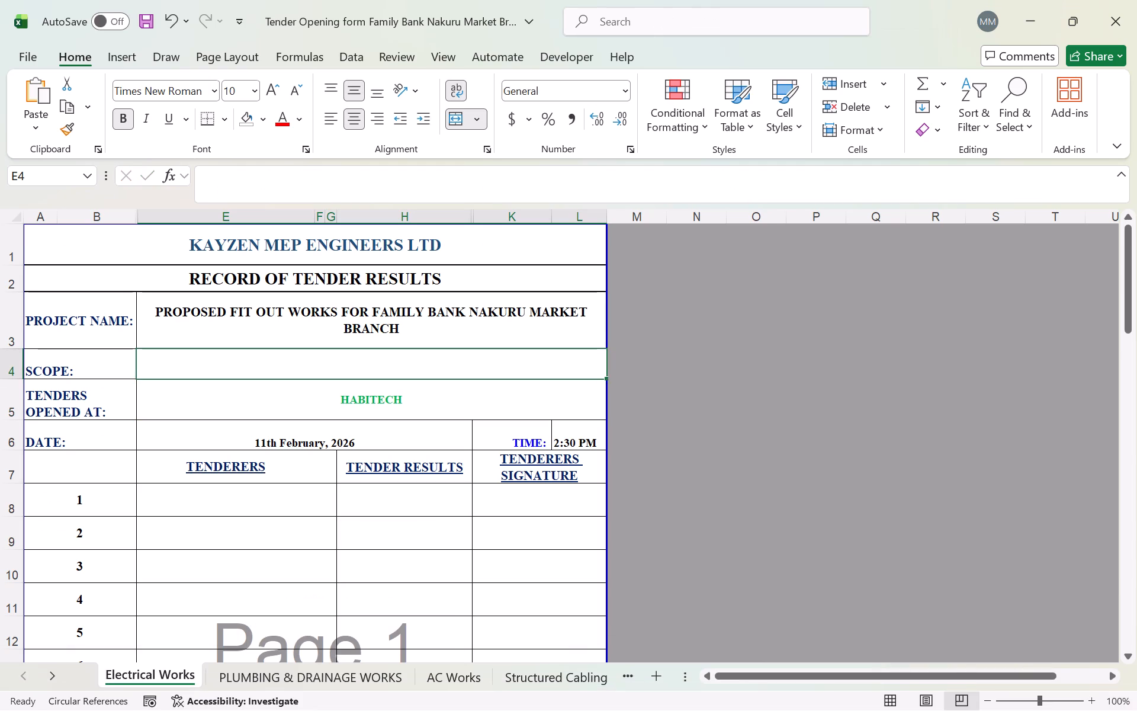
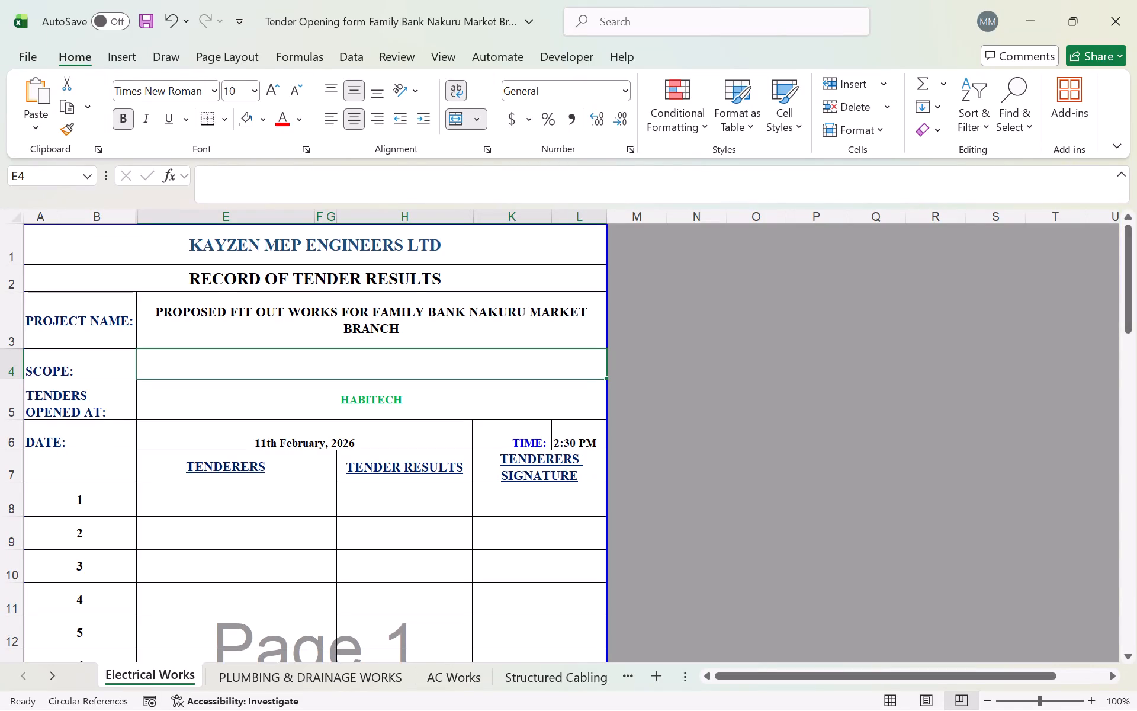
Enter PLUMBING AND DRAINAGE WORKS as the SCOPE on the Electrical Works sheet.
double_click(455, 370)
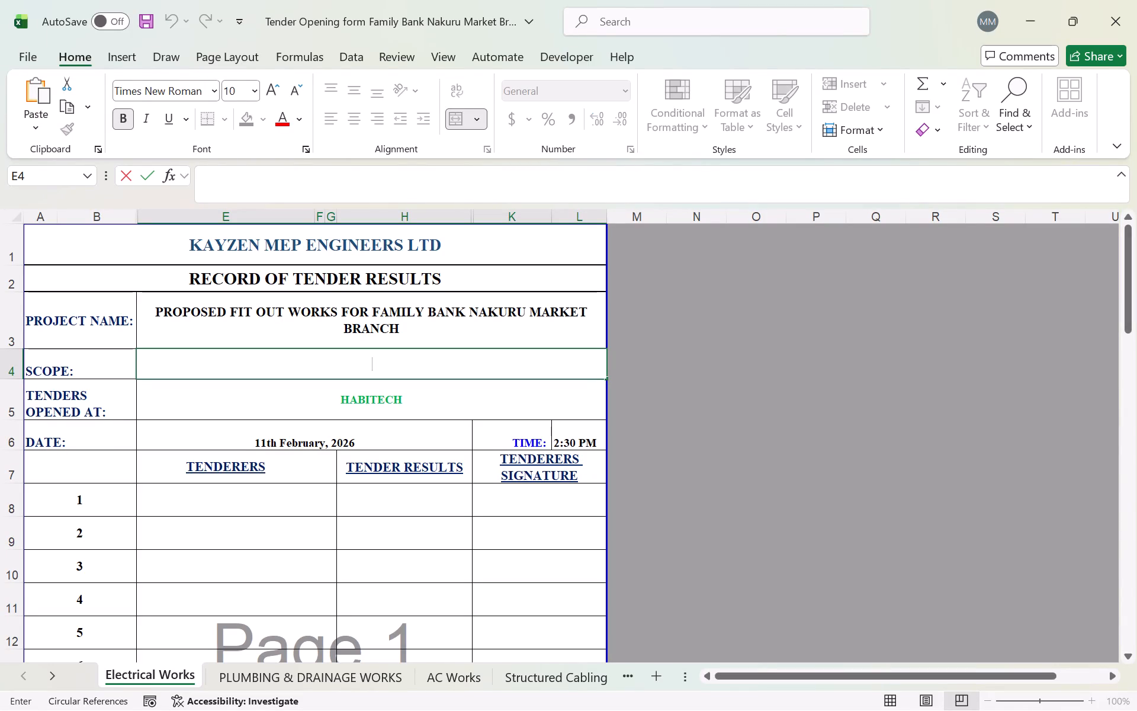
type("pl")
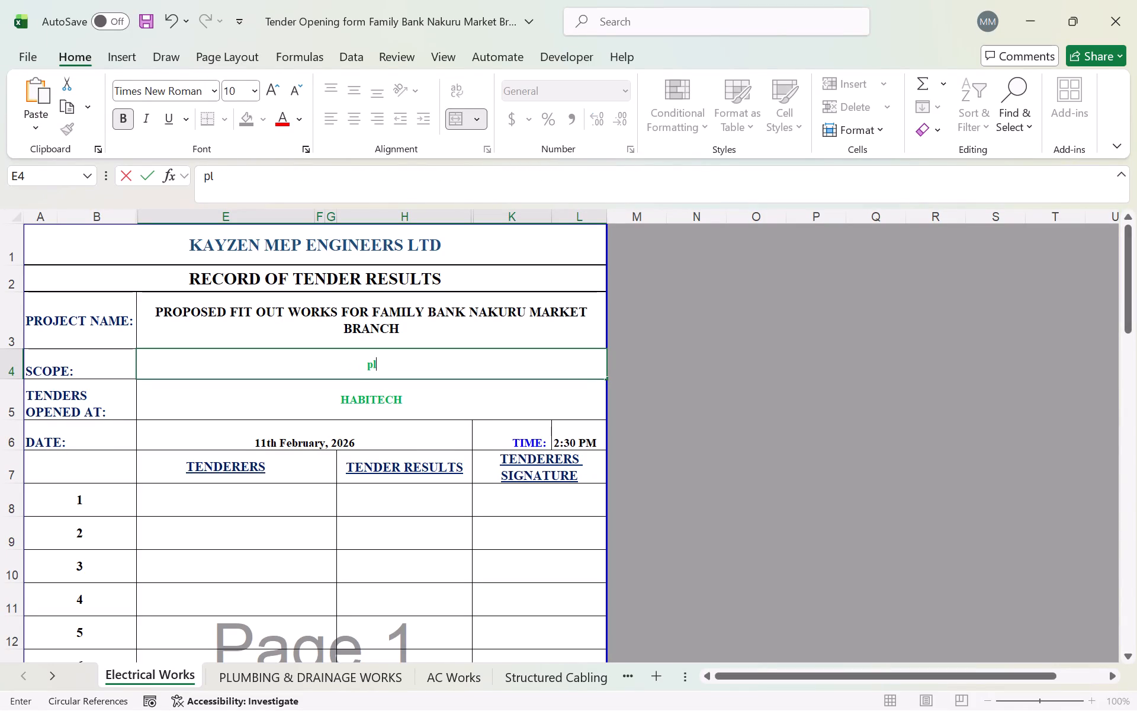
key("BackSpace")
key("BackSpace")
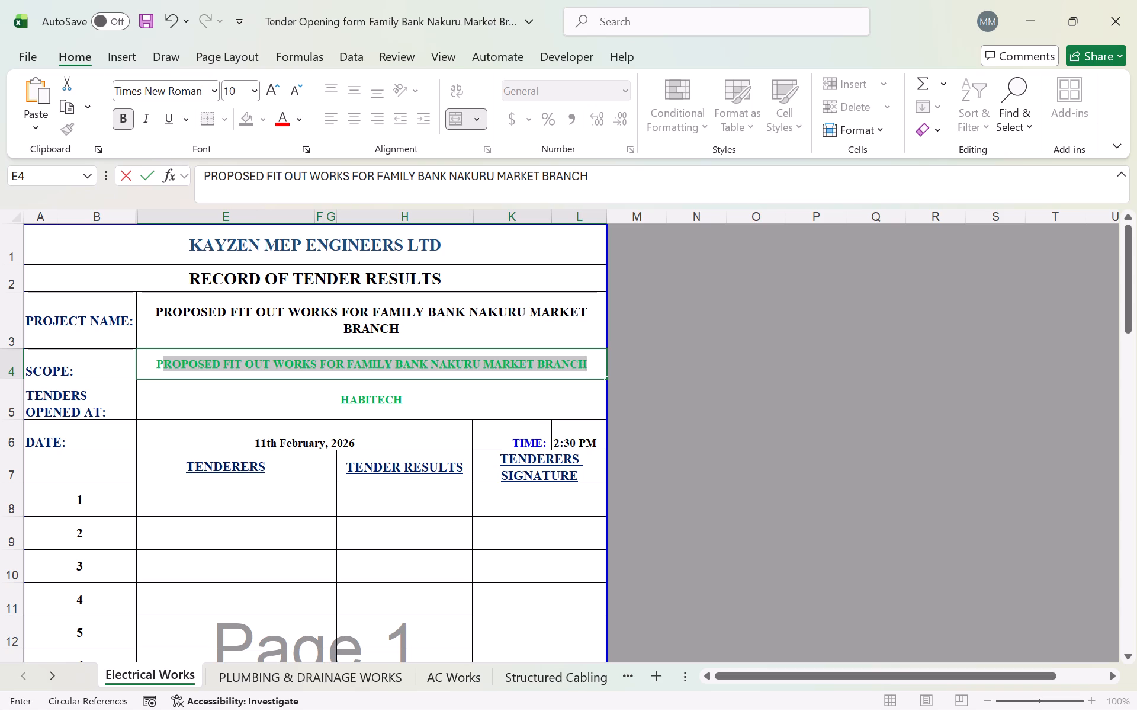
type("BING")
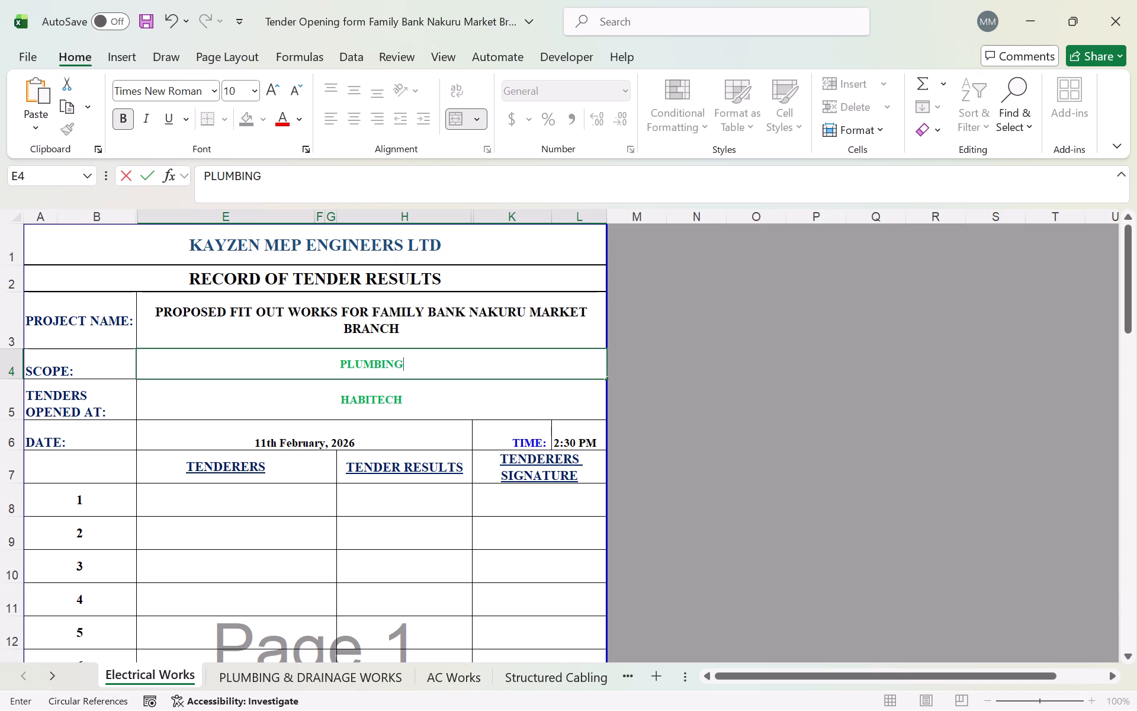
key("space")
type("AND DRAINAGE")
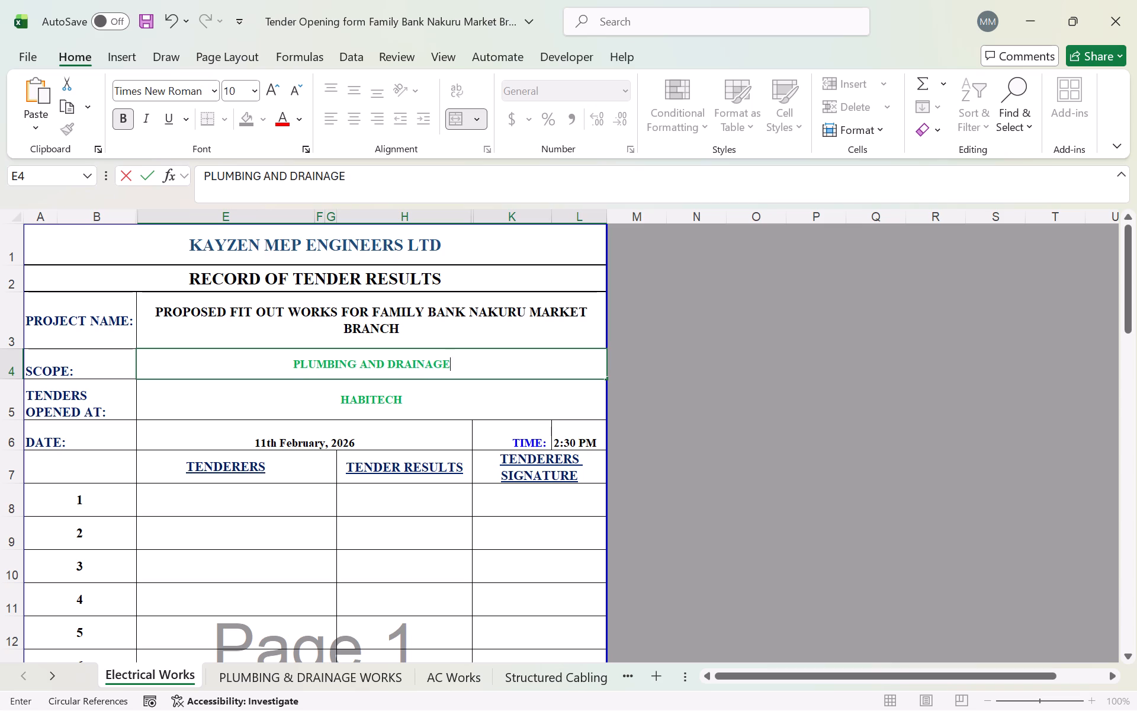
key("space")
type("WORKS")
left_click(470, 421)
left_click(490, 391)
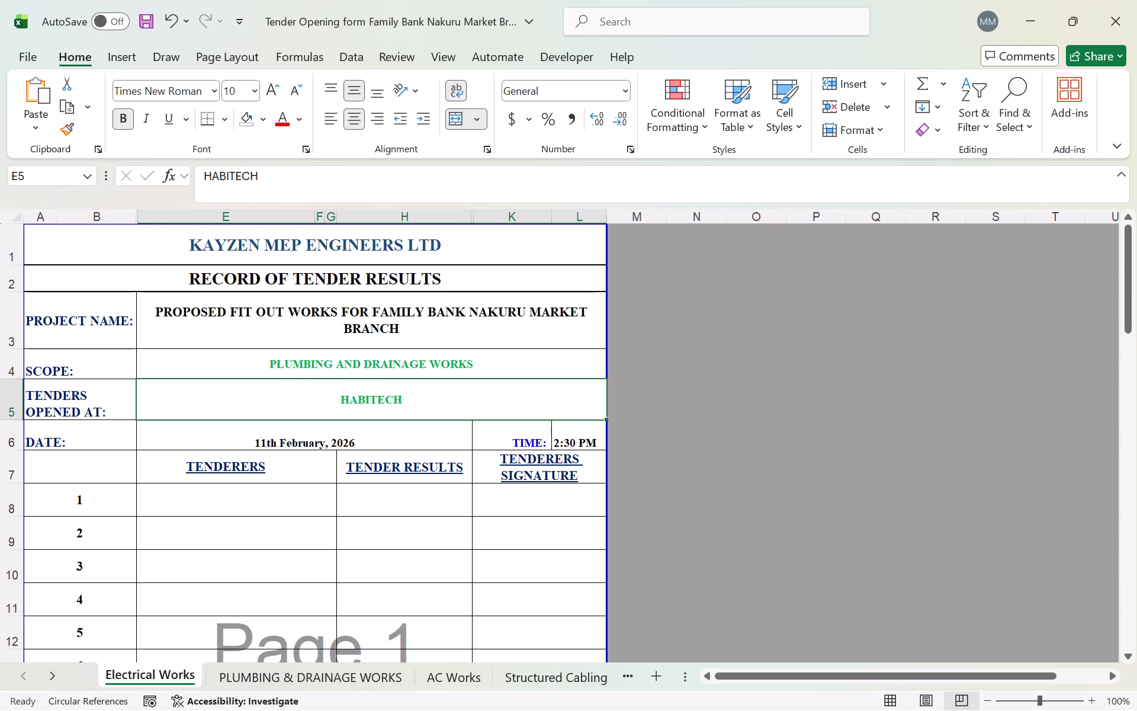
Delete everything after the word PROPOSED in the PROJECT NAME cell.
scroll(319, 319, "down", 1)
scroll(323, 308, "up", 1)
double_click(438, 341)
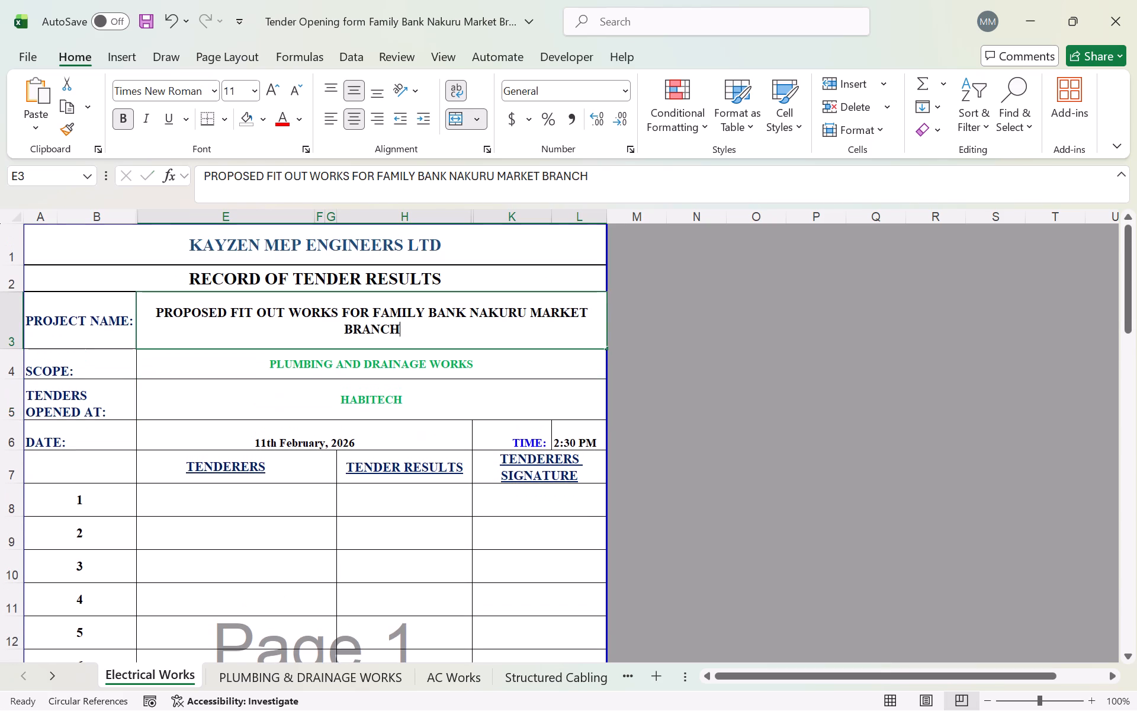
left_click(436, 333)
left_click_drag(436, 332, 429, 332)
left_click_drag(421, 331, 240, 310)
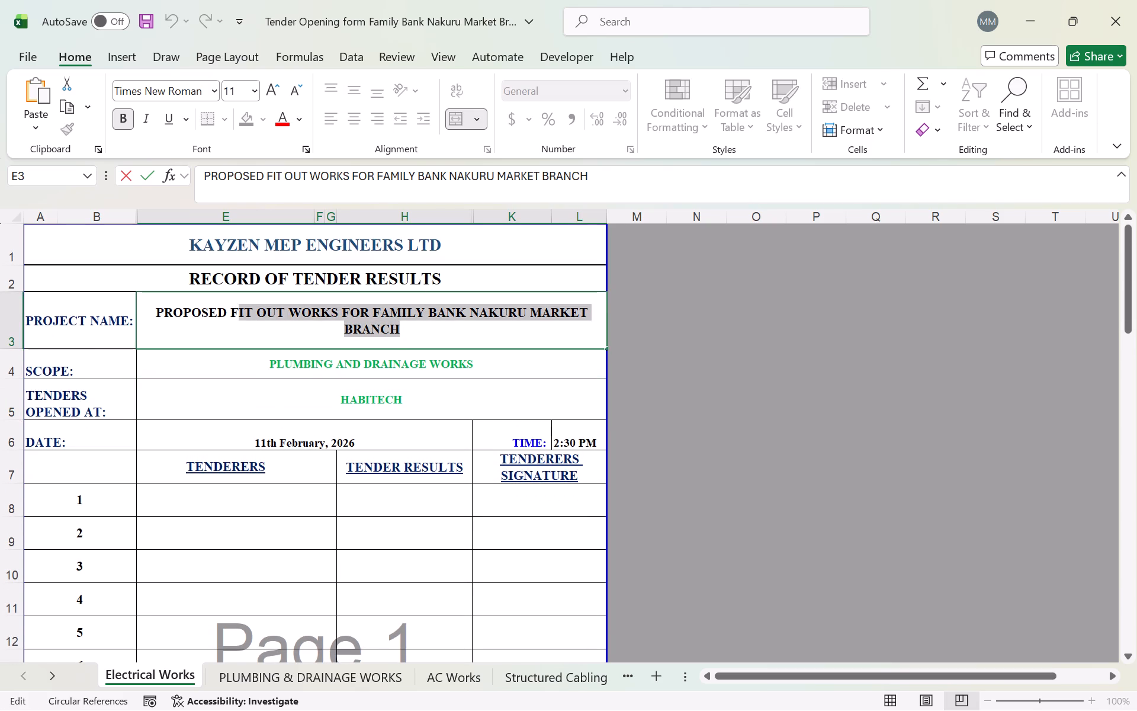
left_click_drag(240, 310, 237, 310)
key("BackSpace")
key("BackSpace")
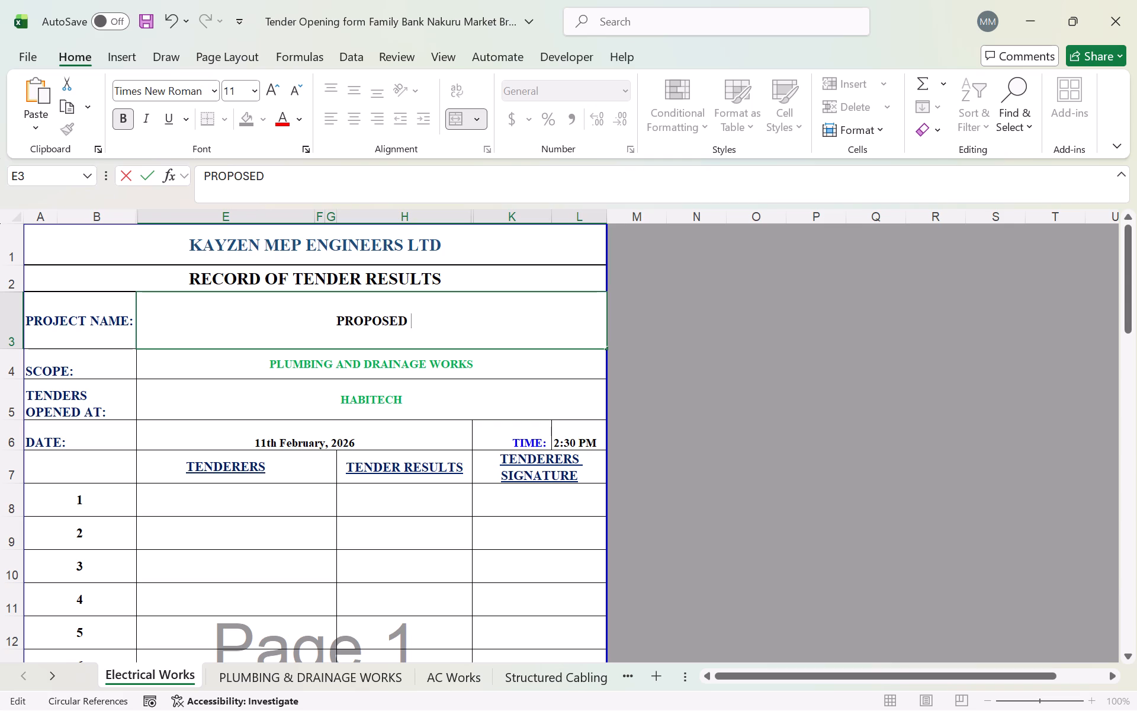
Continue the project name after PROPOSED with "5N.o HOLIDAY BUNGALOW UNITS AT SWARA BRANCH".
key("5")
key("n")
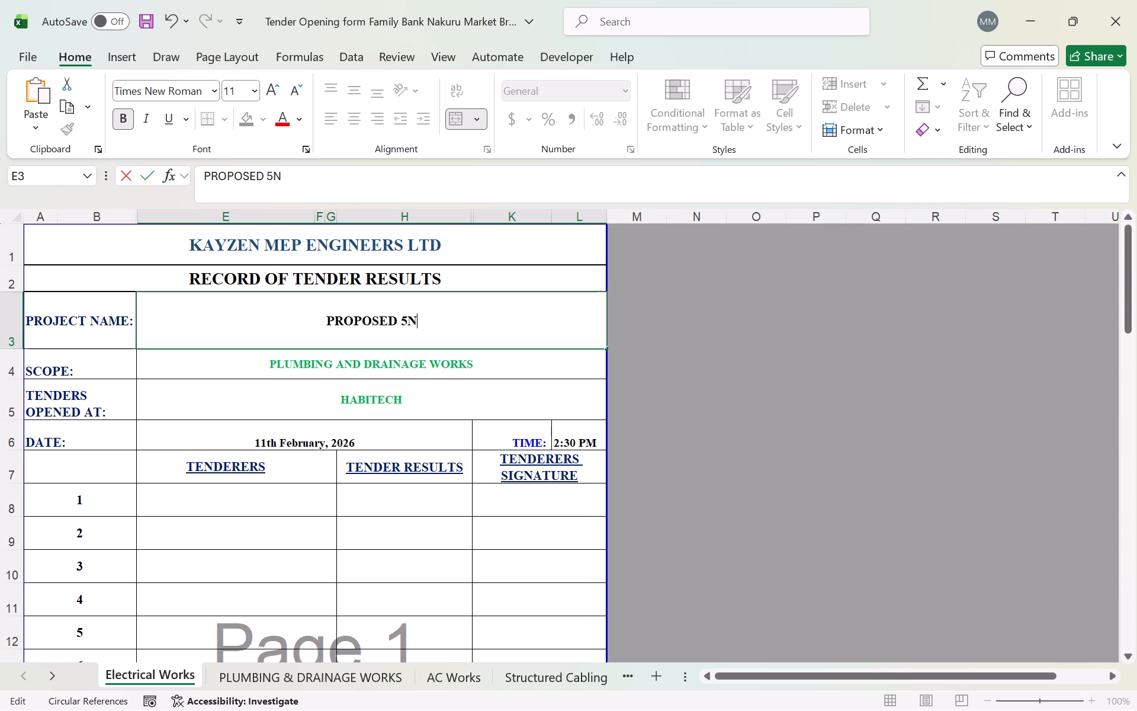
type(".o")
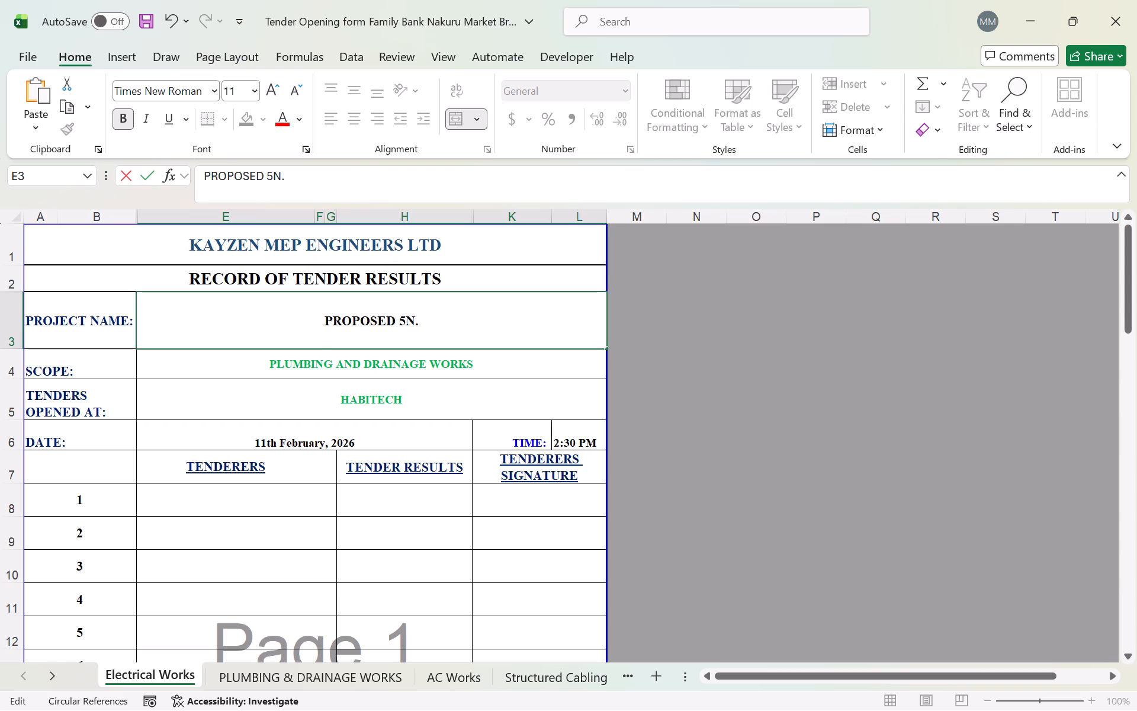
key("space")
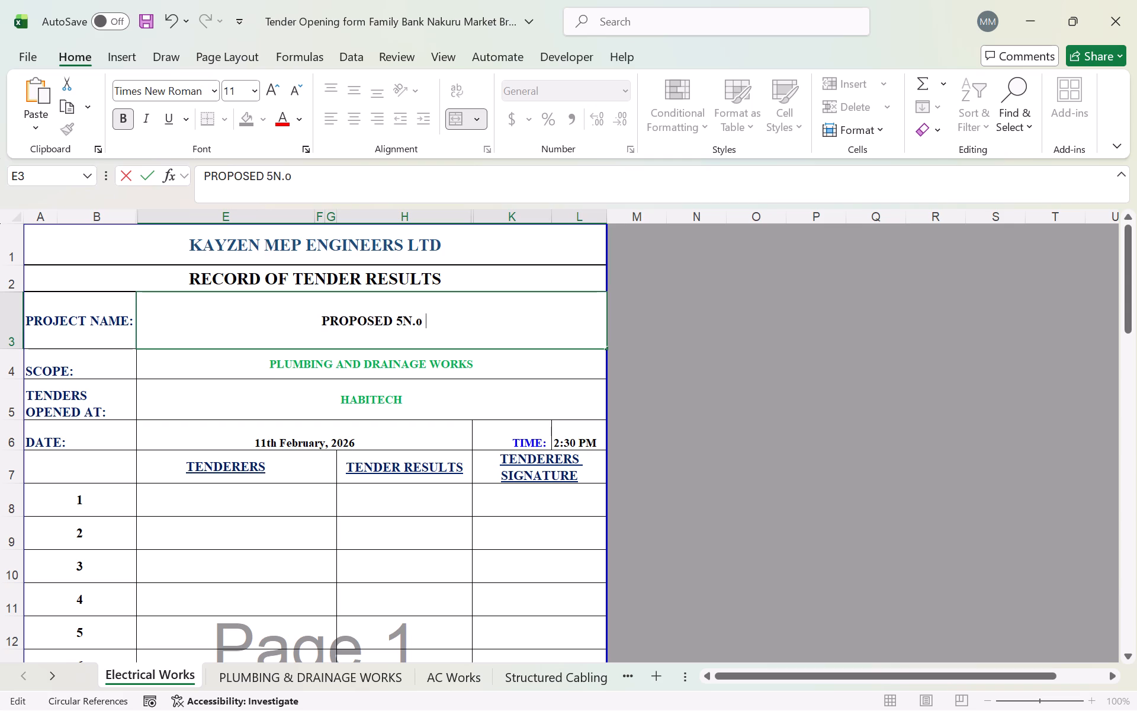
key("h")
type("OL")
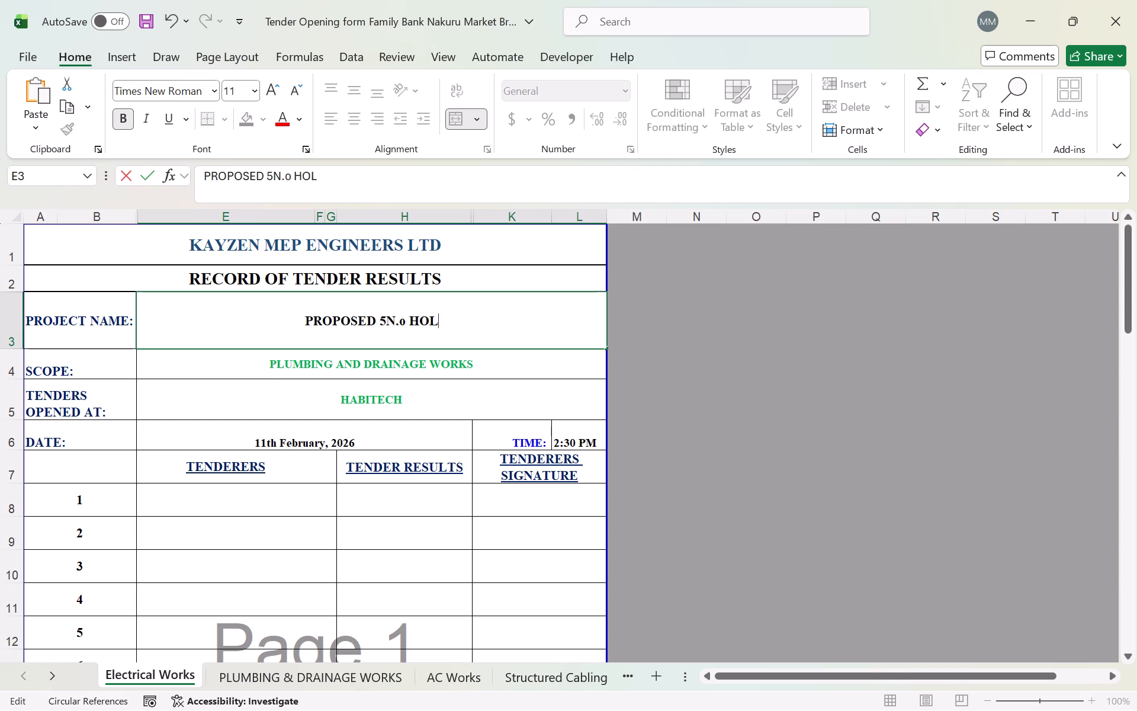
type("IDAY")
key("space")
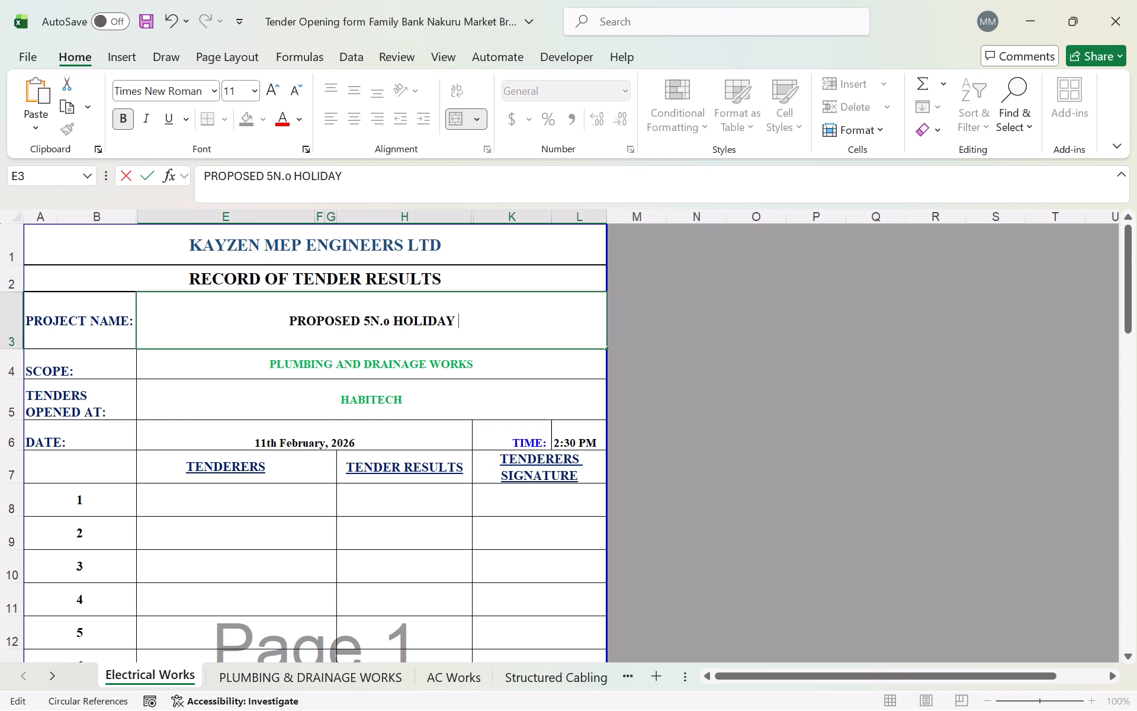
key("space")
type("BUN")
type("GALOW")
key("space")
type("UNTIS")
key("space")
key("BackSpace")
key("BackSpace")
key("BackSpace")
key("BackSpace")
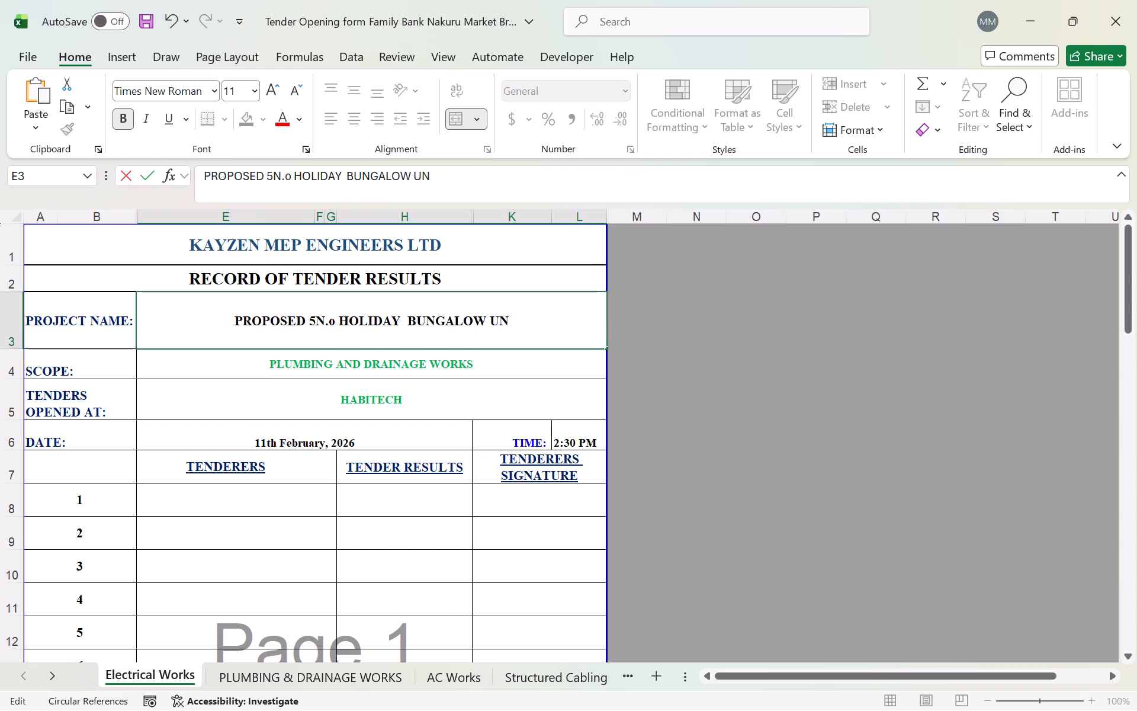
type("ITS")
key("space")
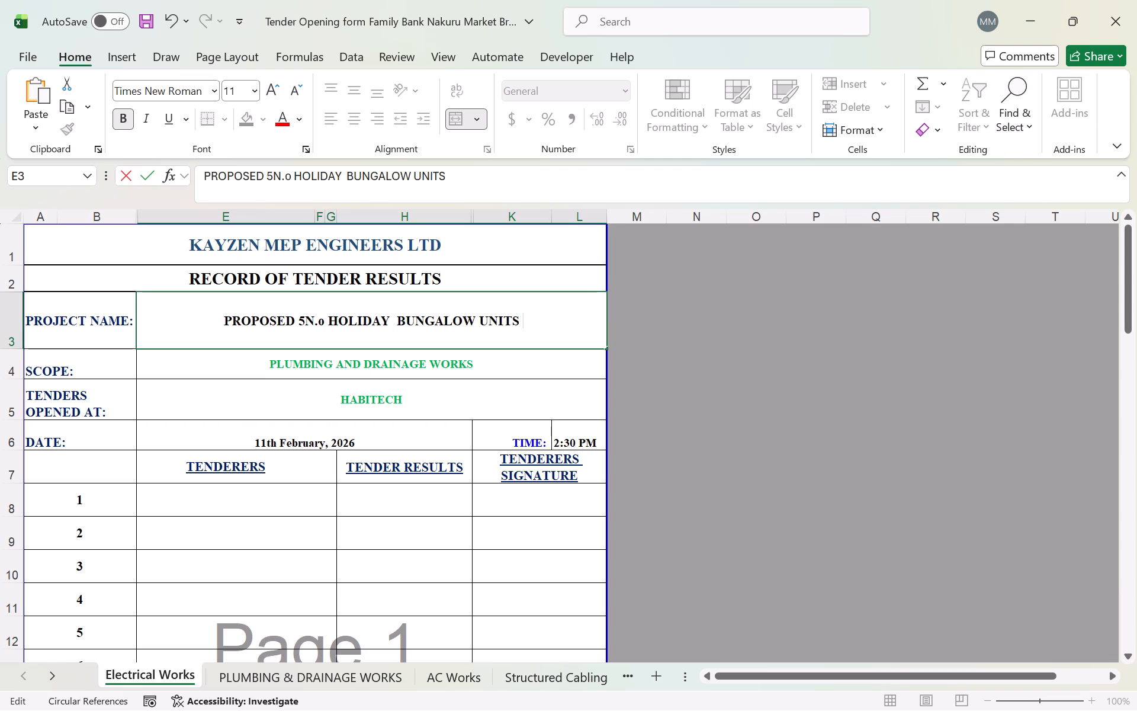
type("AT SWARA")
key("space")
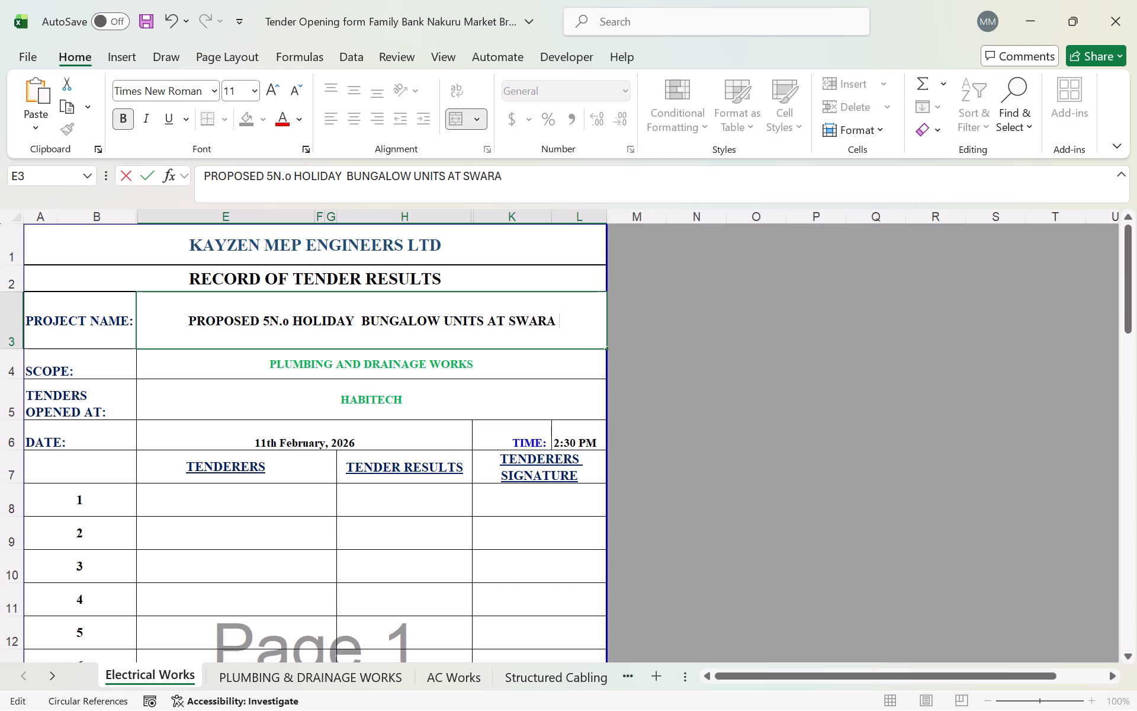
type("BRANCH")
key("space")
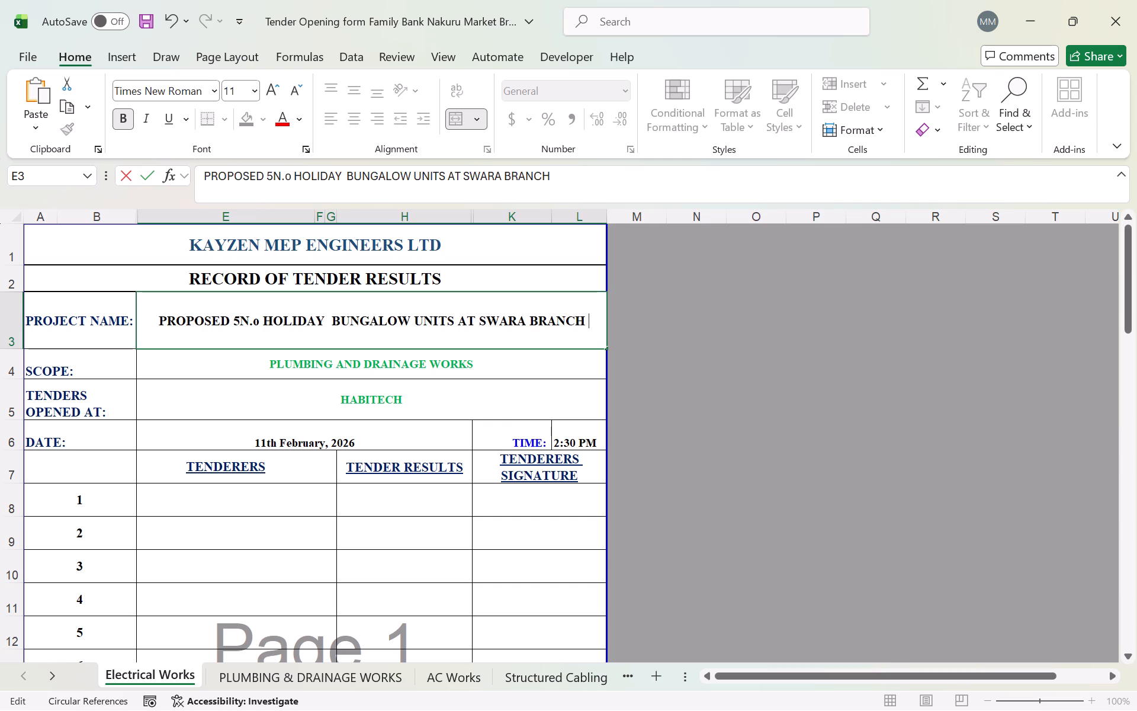
Add the plot details "(CLUSTER 6 PLOTS 163-166,&173)" to the end of the project name.
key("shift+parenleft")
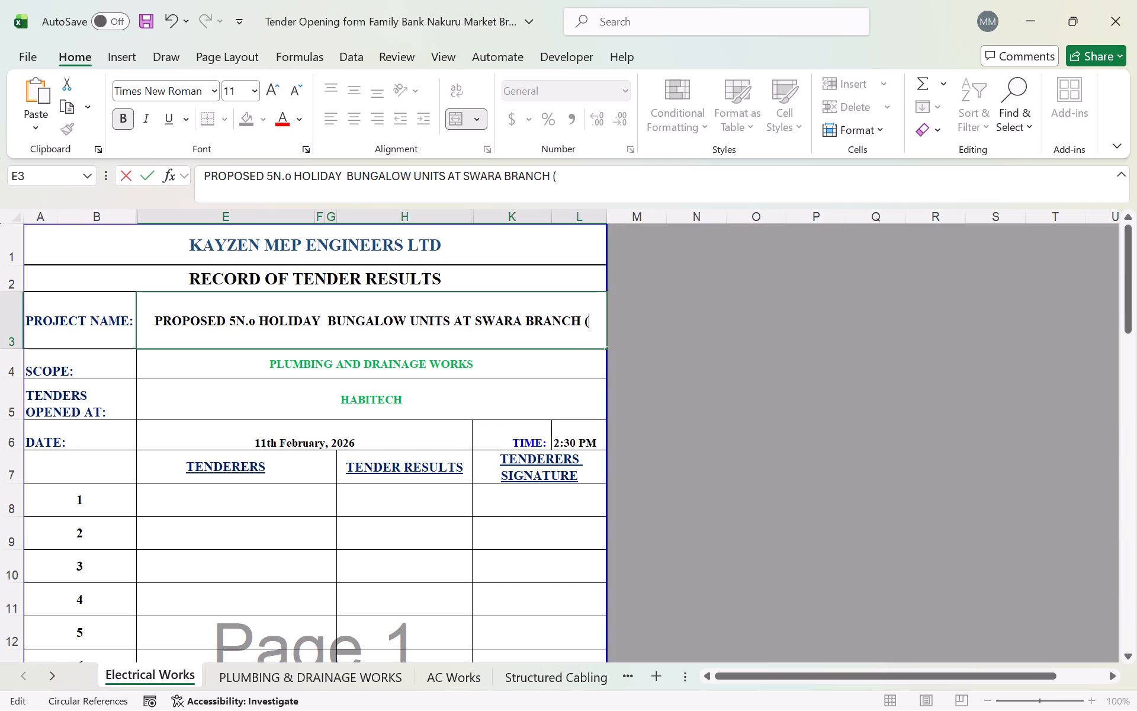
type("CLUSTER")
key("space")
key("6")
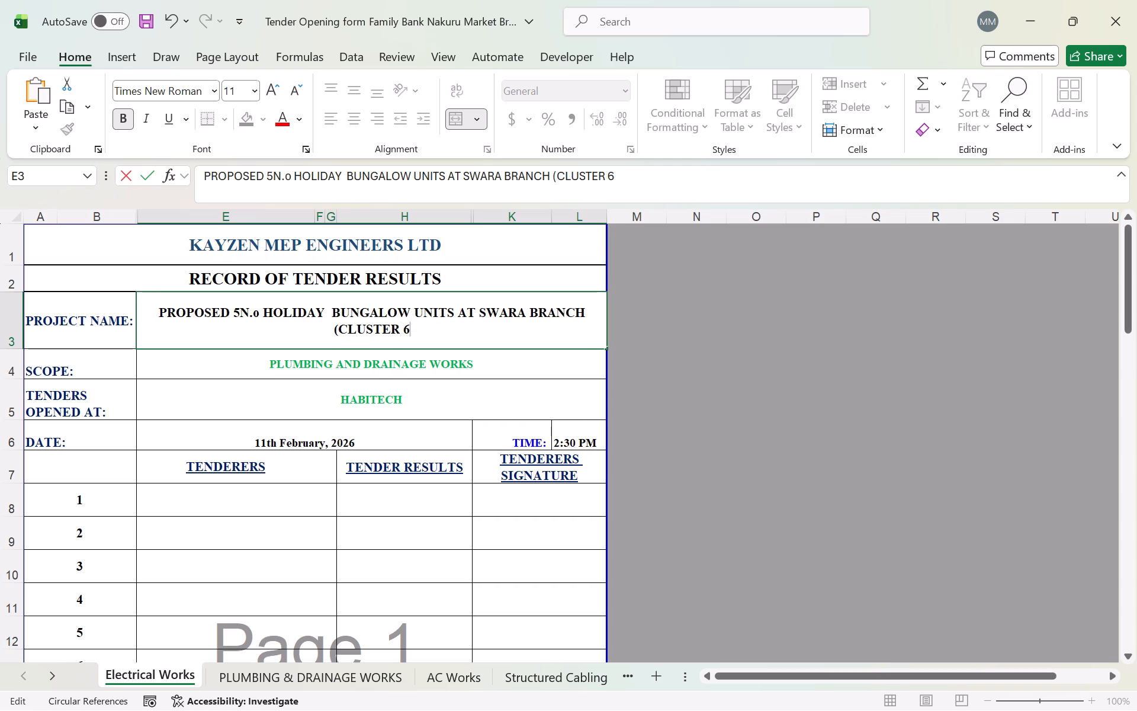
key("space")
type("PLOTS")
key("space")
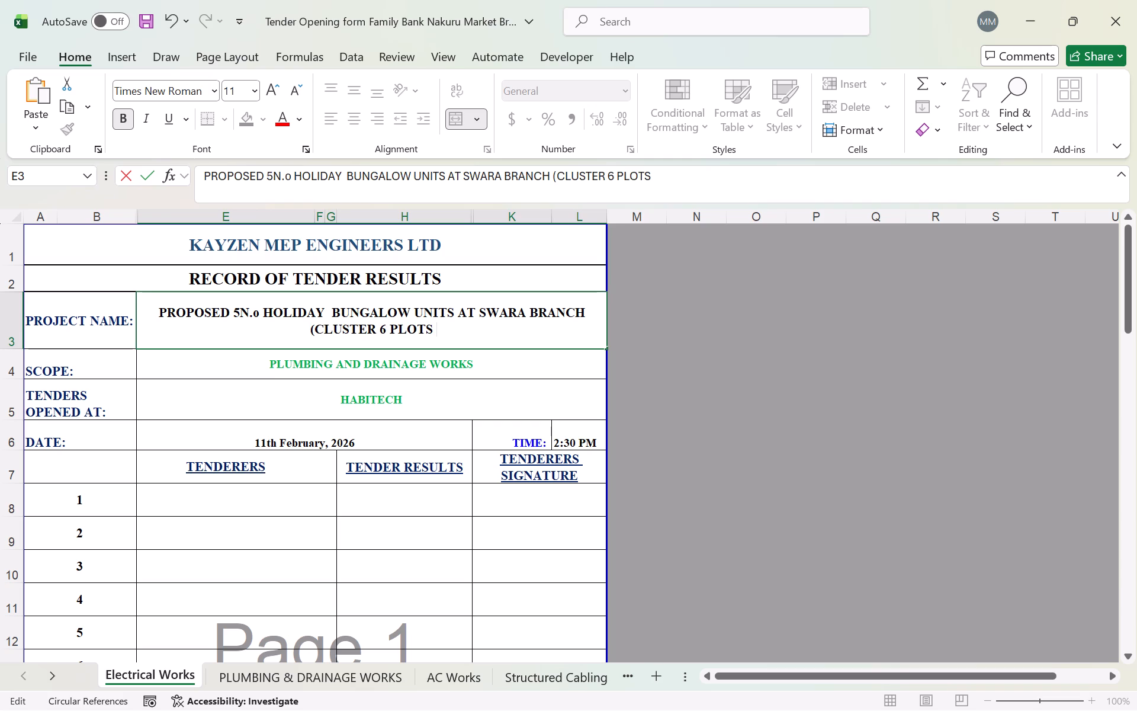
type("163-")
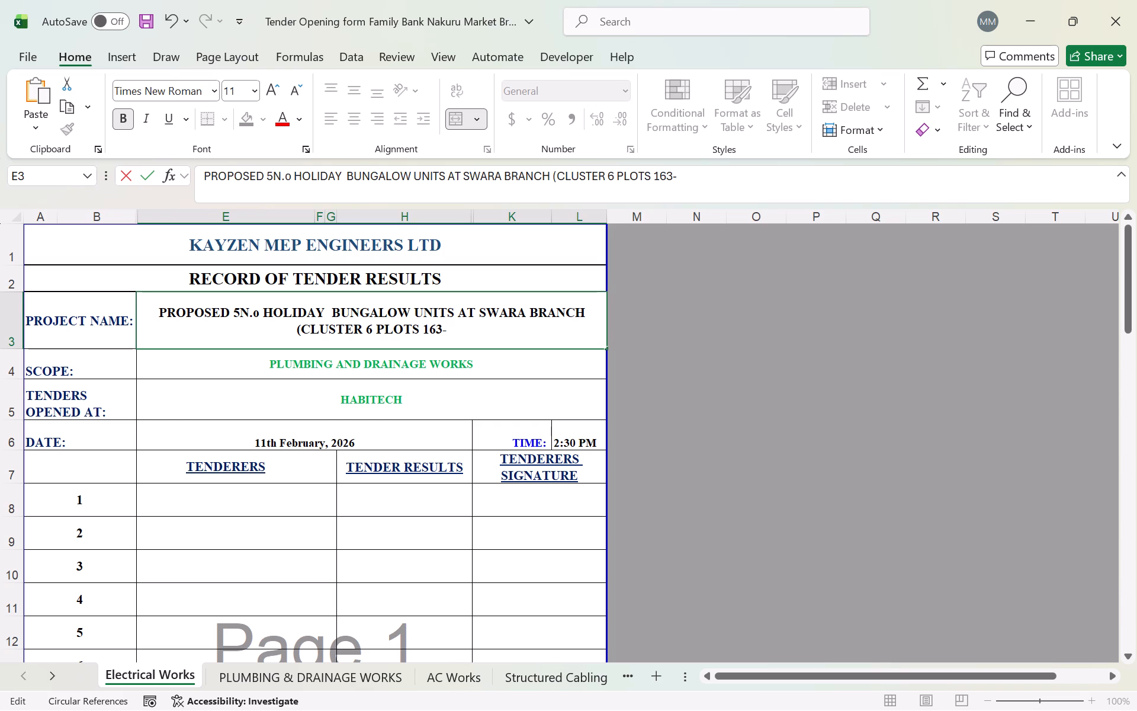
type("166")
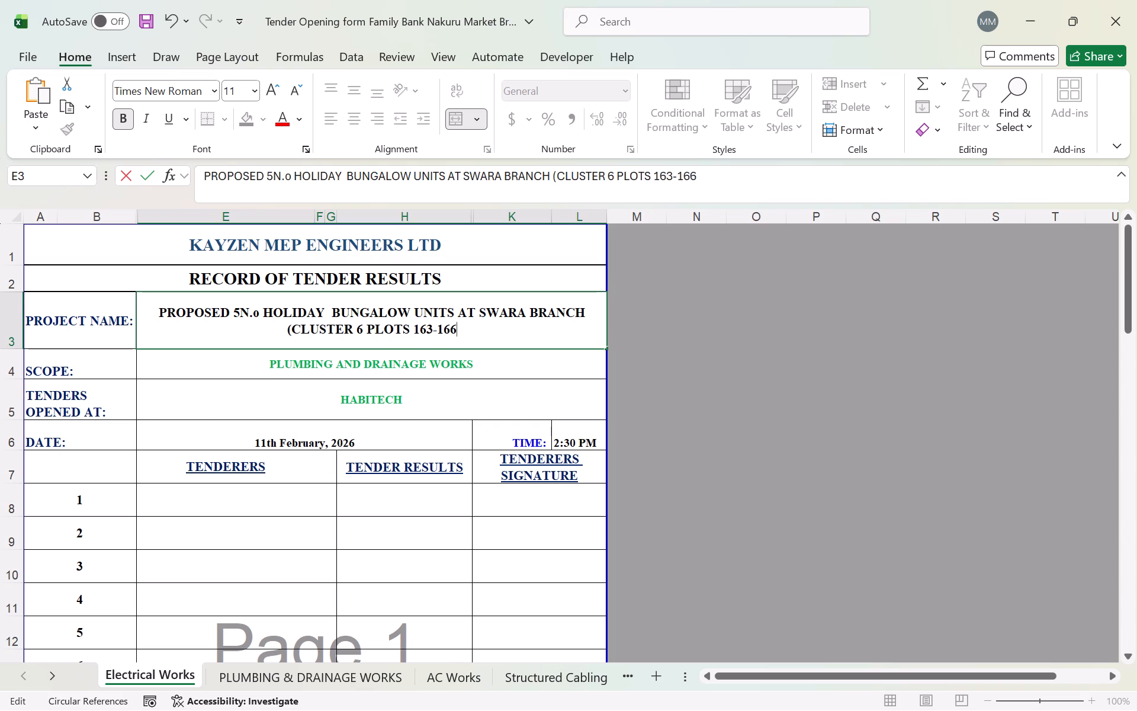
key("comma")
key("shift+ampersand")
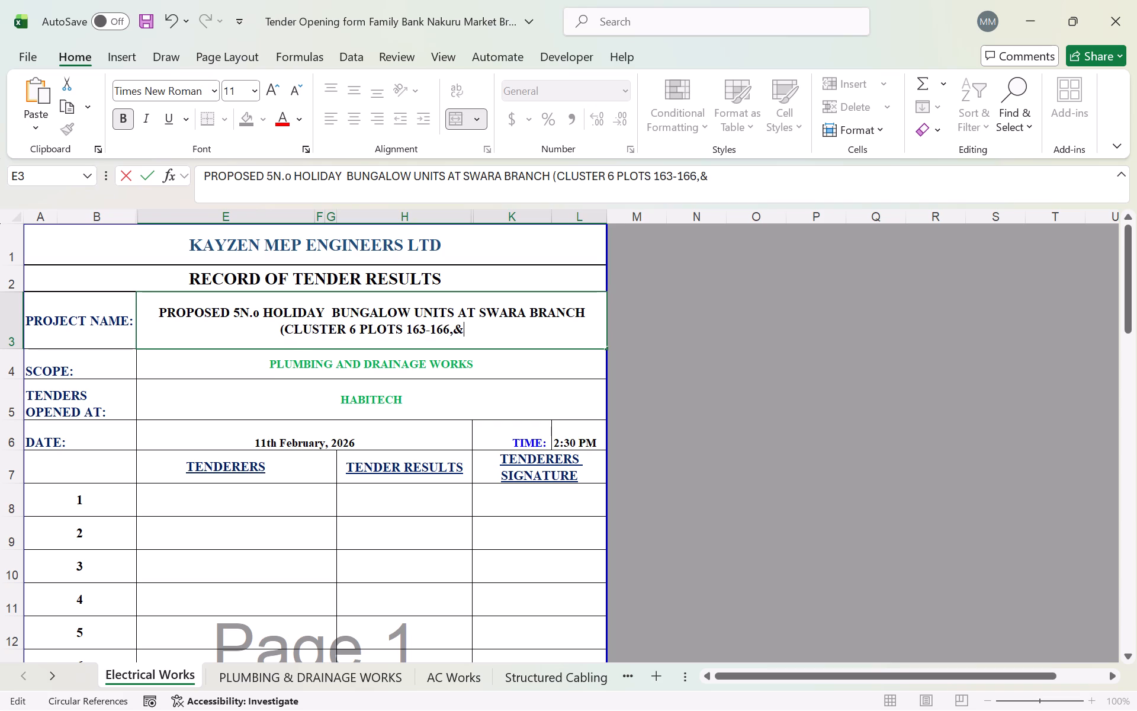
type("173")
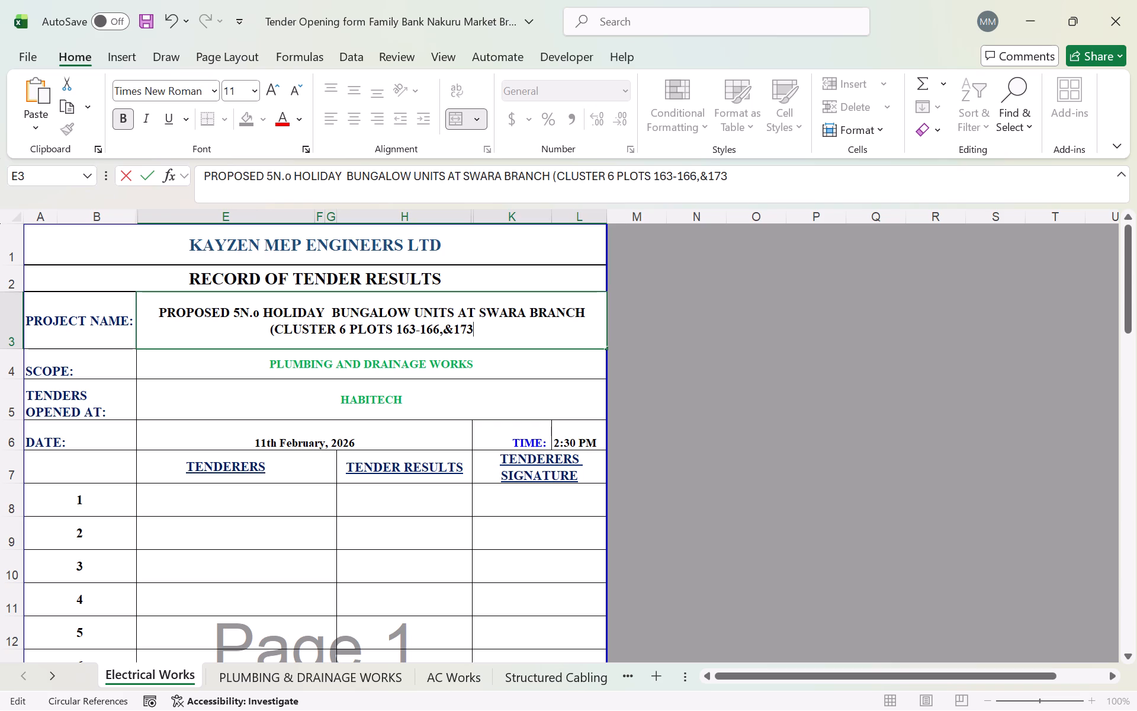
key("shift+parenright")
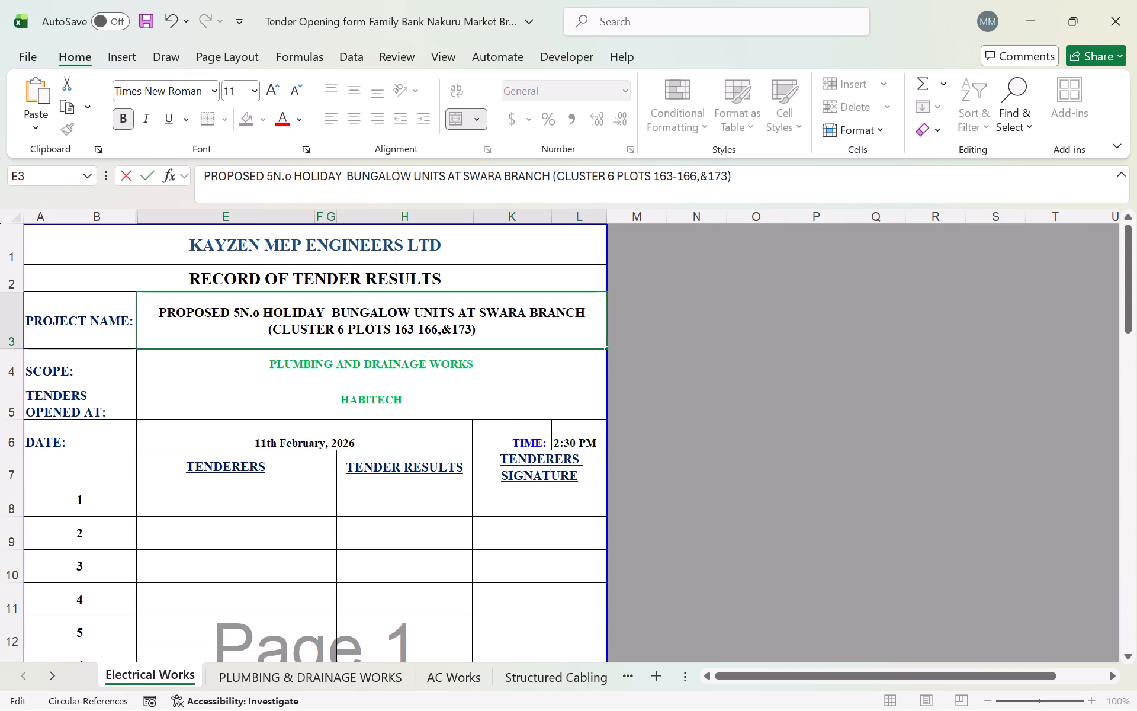
Append the location ",NANYUKI ," to the end of the project name.
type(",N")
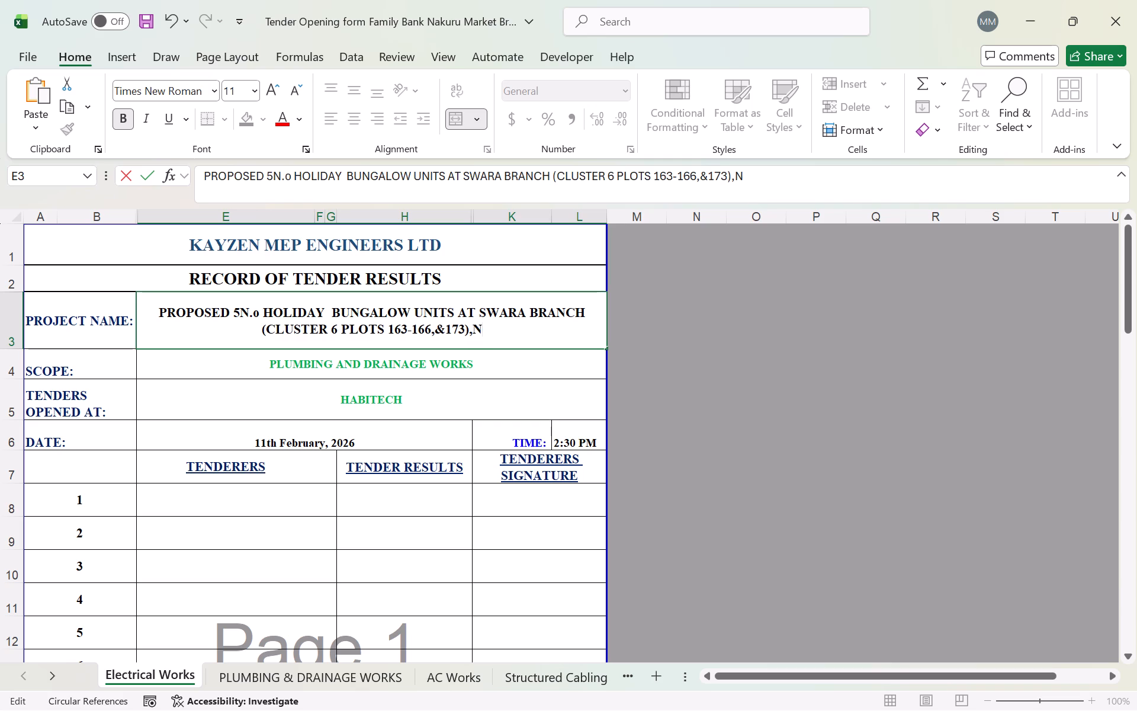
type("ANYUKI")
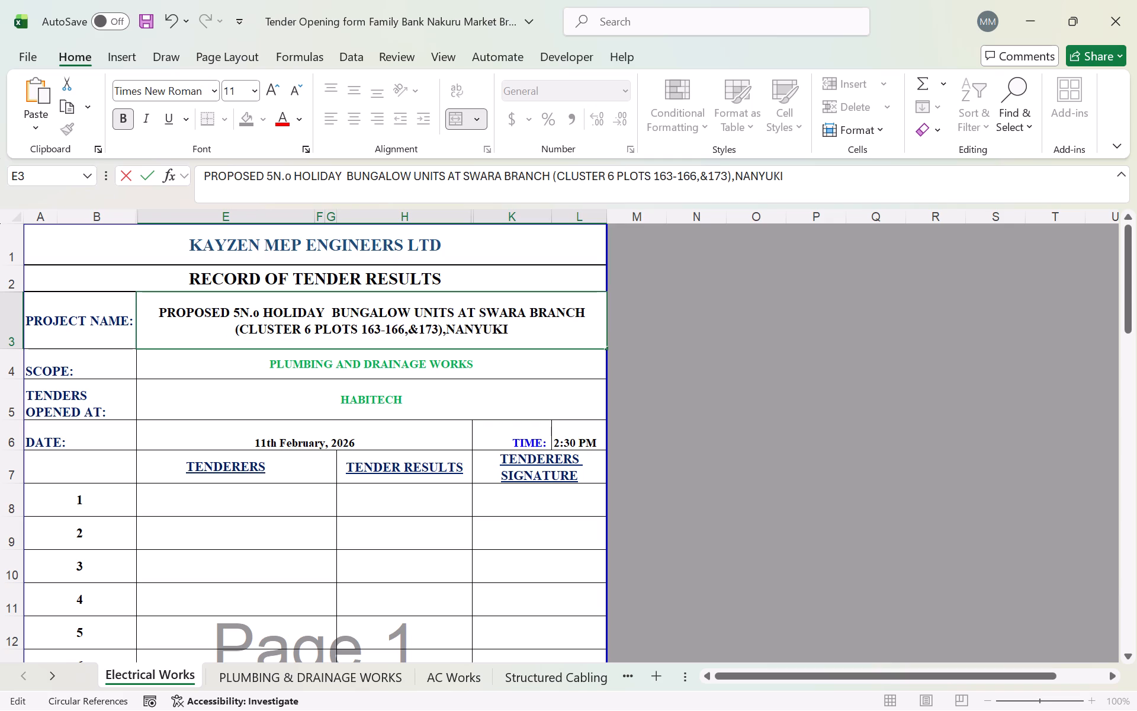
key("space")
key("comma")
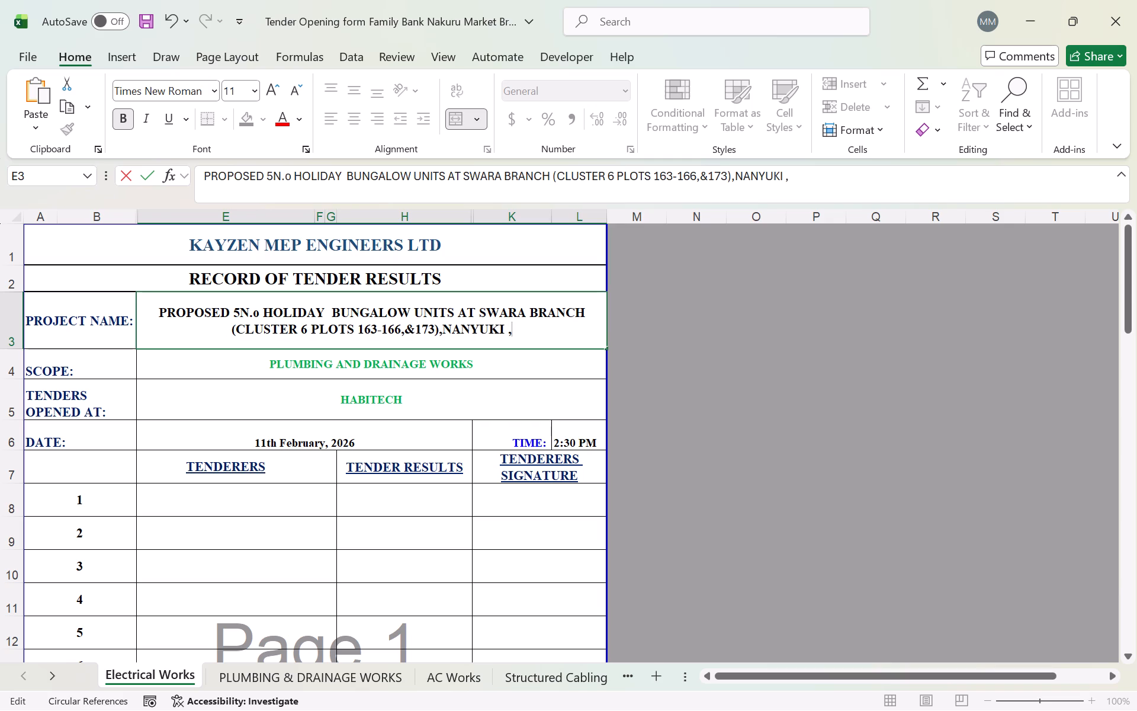
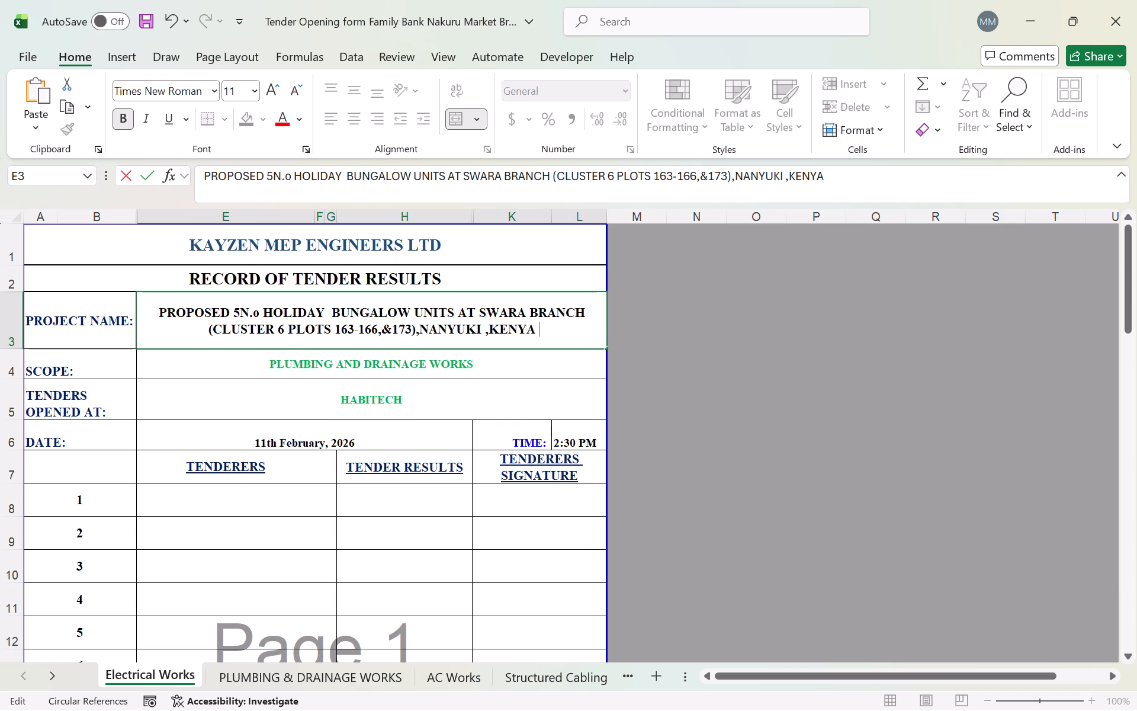
Append "FOR" and the client's title and name after KENYA in the project name.
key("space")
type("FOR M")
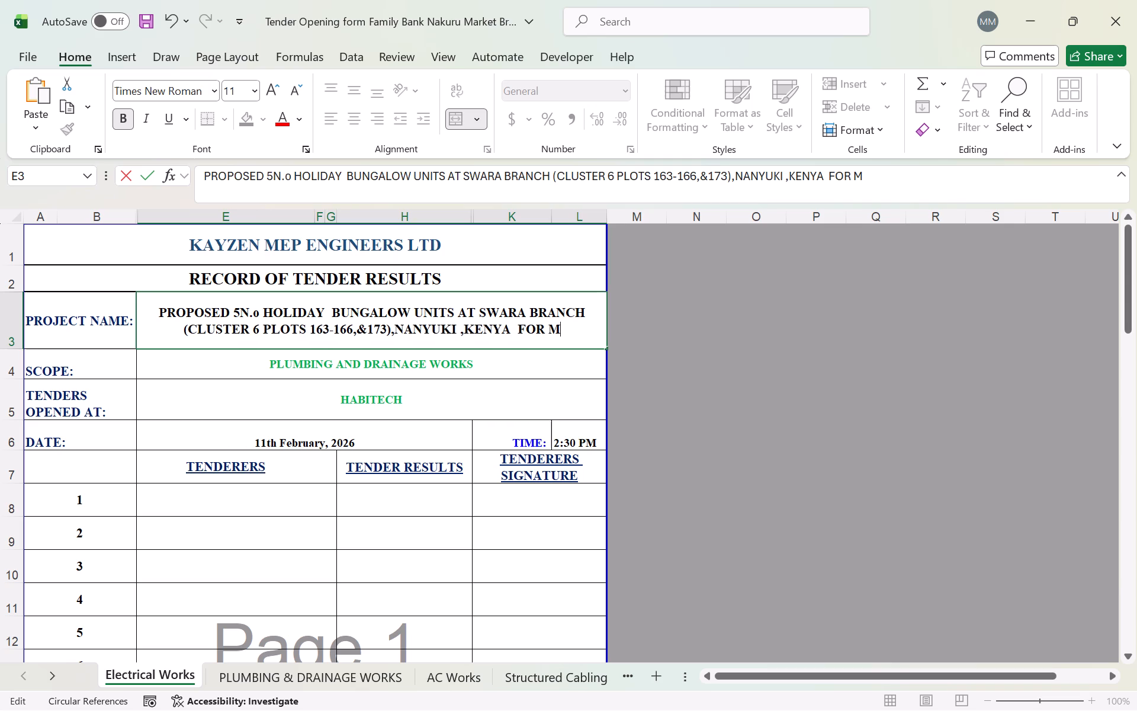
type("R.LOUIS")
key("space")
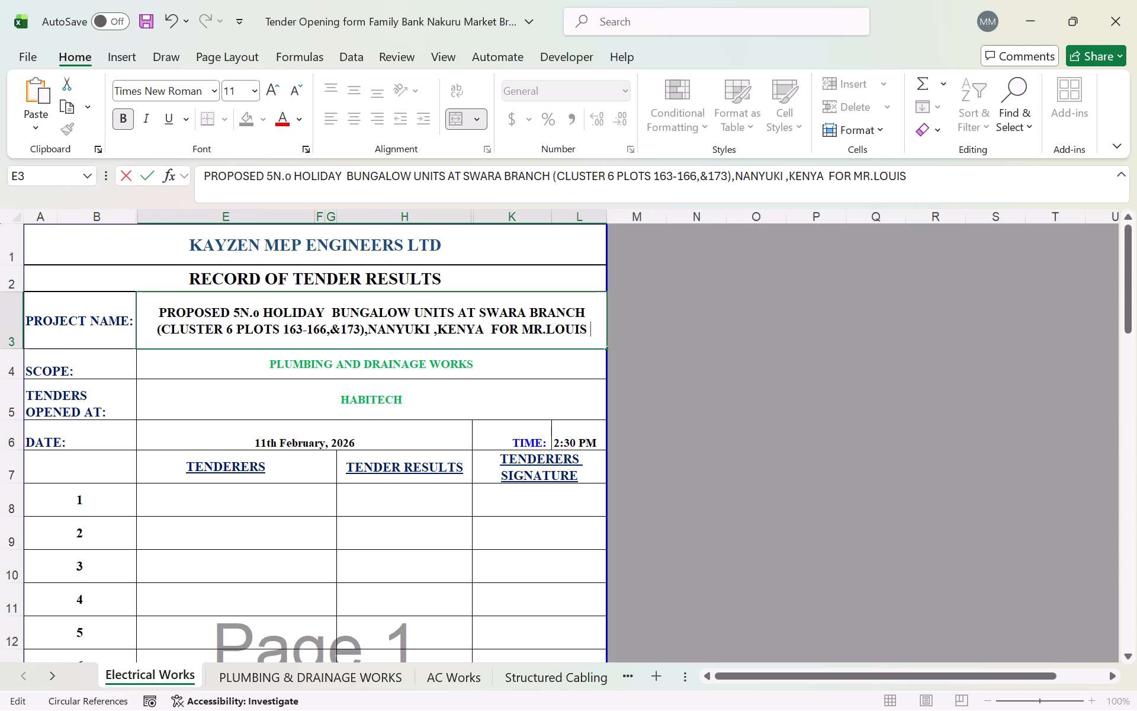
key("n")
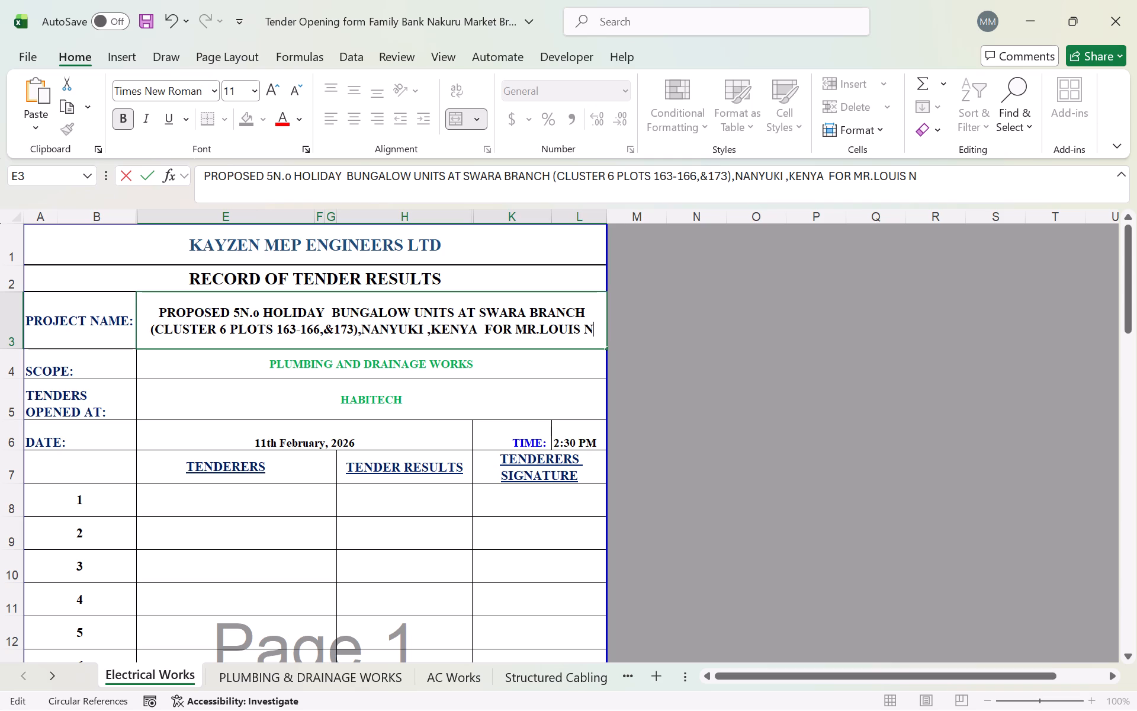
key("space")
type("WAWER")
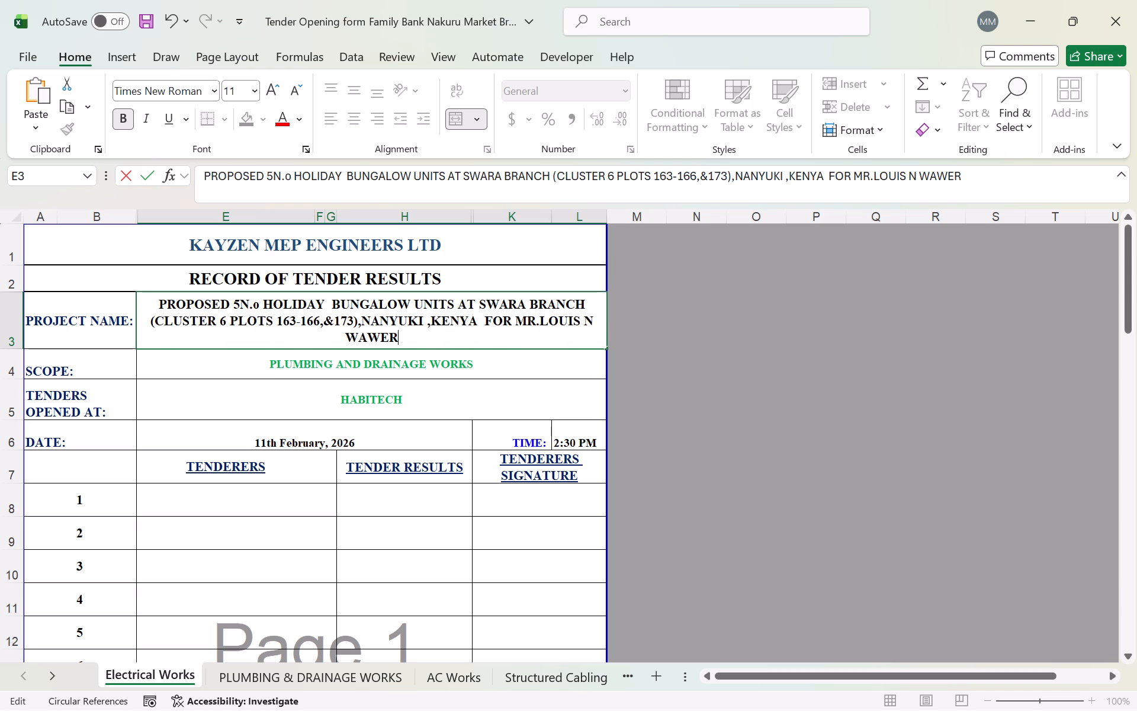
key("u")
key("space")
End the project name with "C/O" followed by the name of the client's representative.
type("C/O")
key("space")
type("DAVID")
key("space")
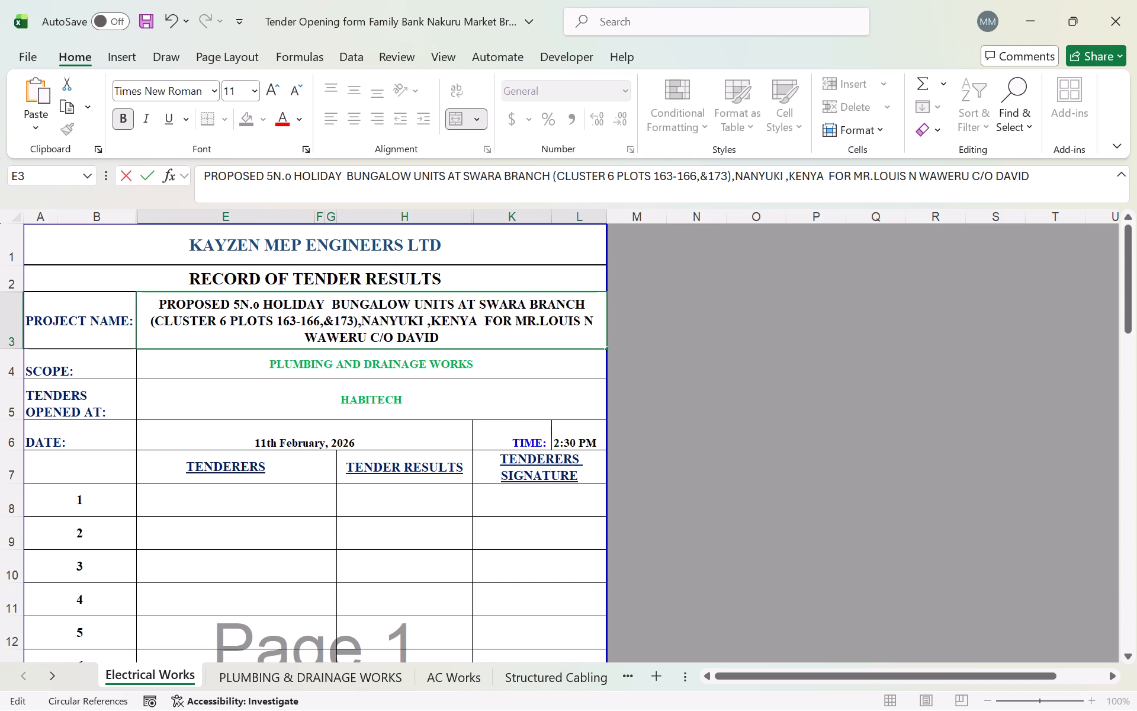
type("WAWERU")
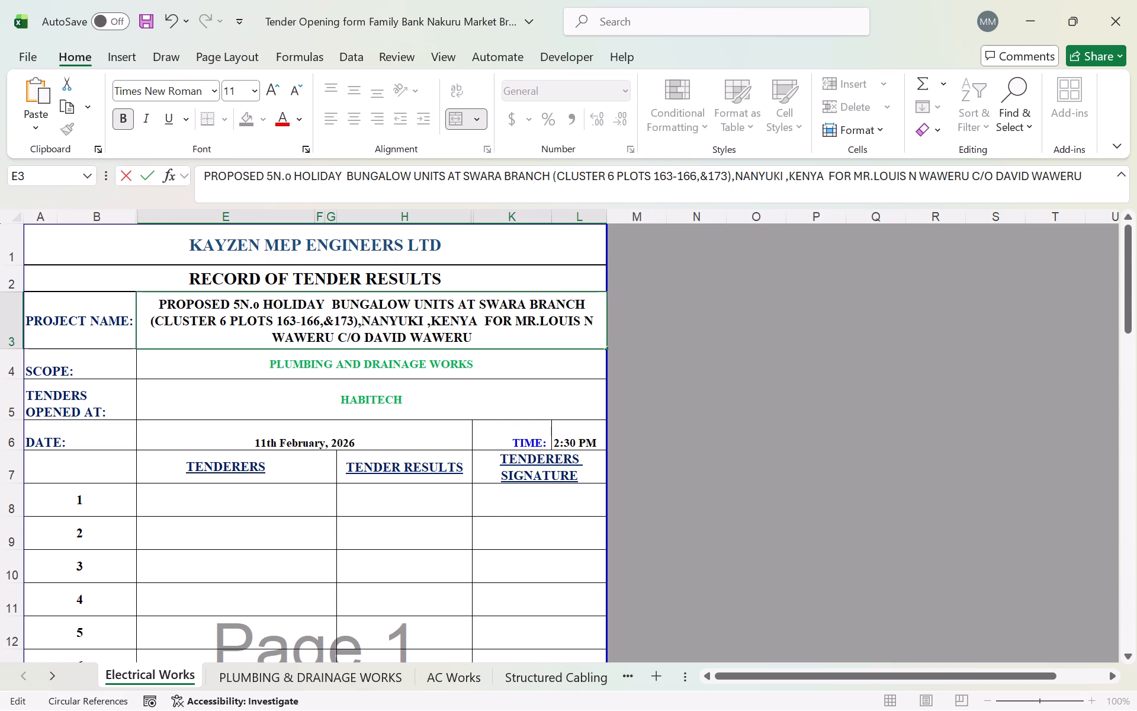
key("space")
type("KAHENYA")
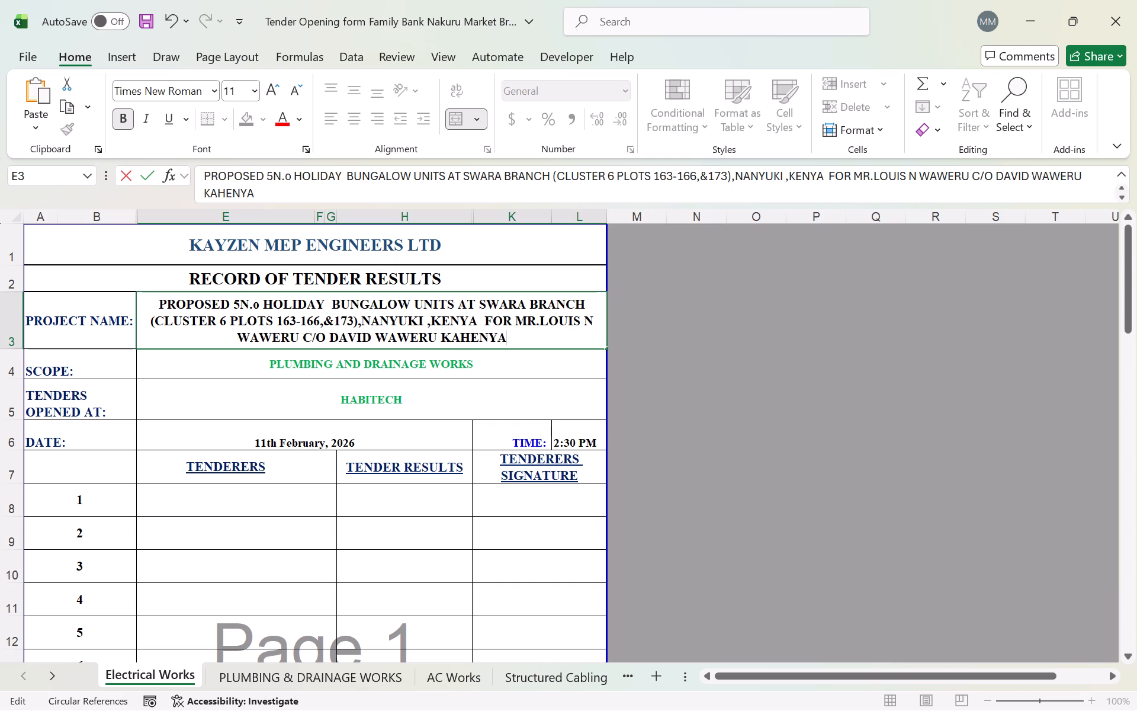
left_click(602, 469)
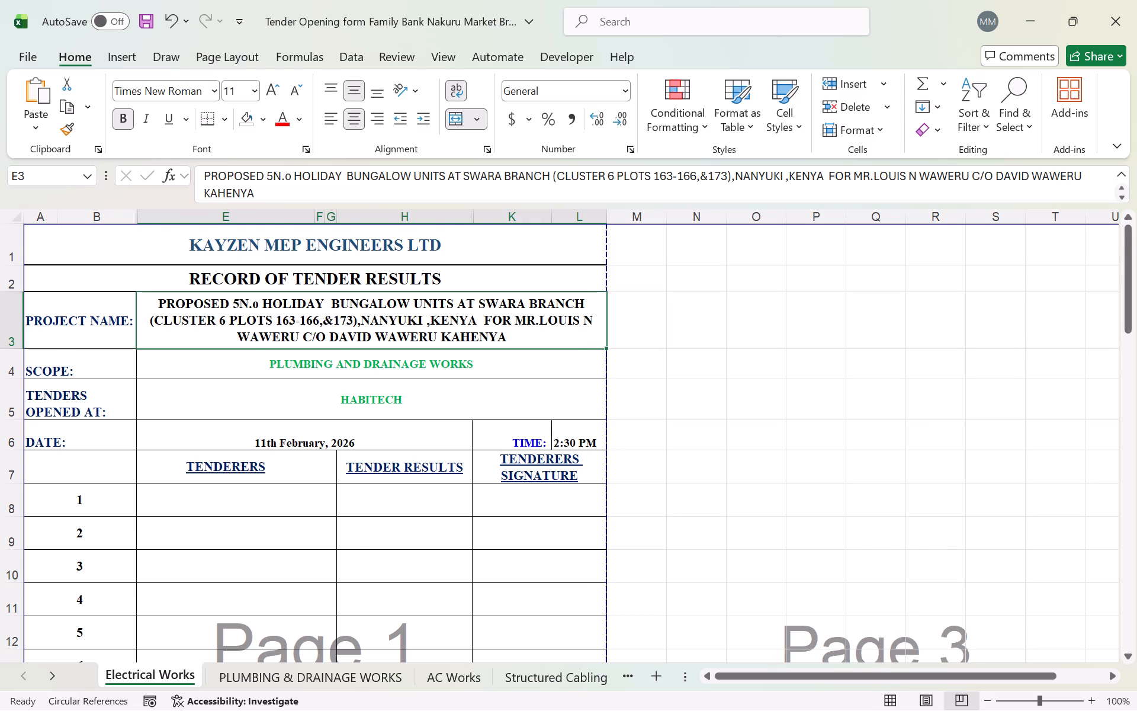
Pull the print area's outer boundary in from column V to column L, so only the form's columns print.
scroll(733, 472, "down", 2)
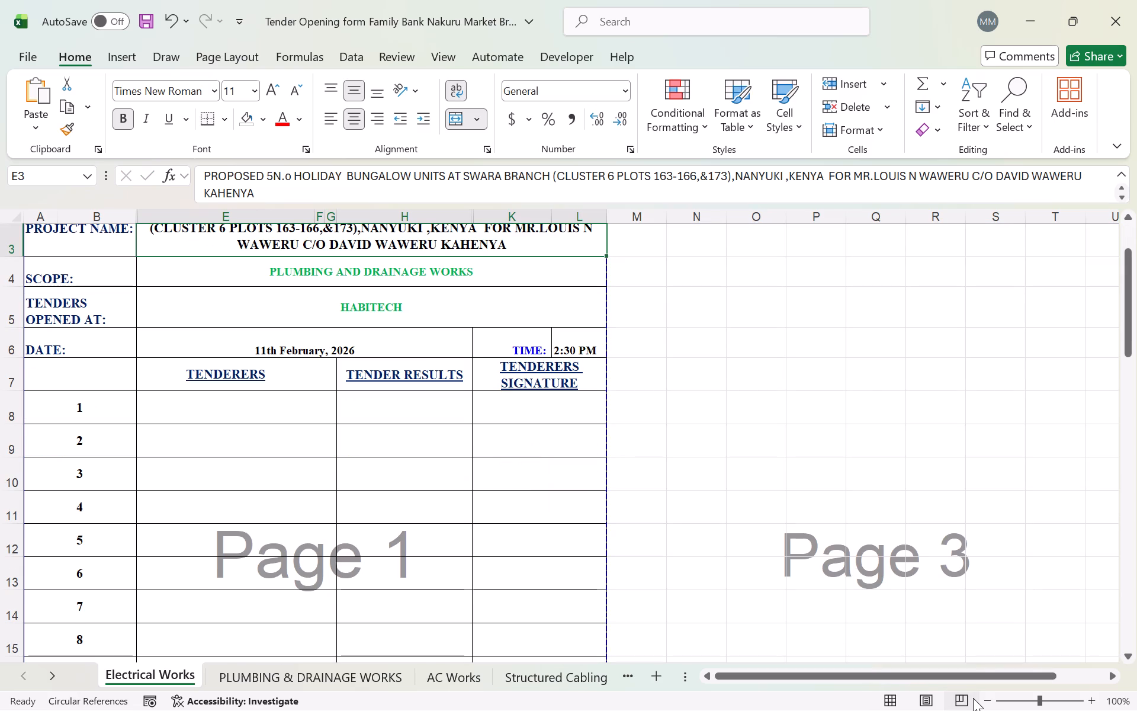
triple_click(984, 699)
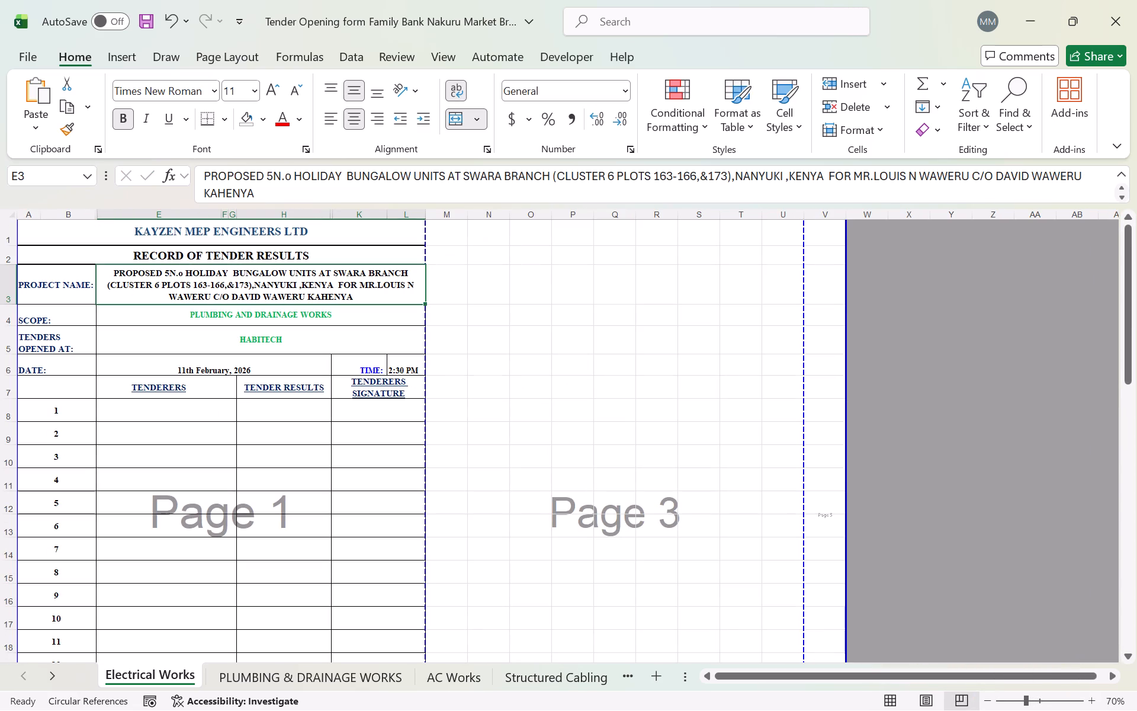
left_click_drag(852, 450, 431, 408)
Set the tender opening TIME to 2:00 PM.
left_click(403, 361)
left_click(219, 171)
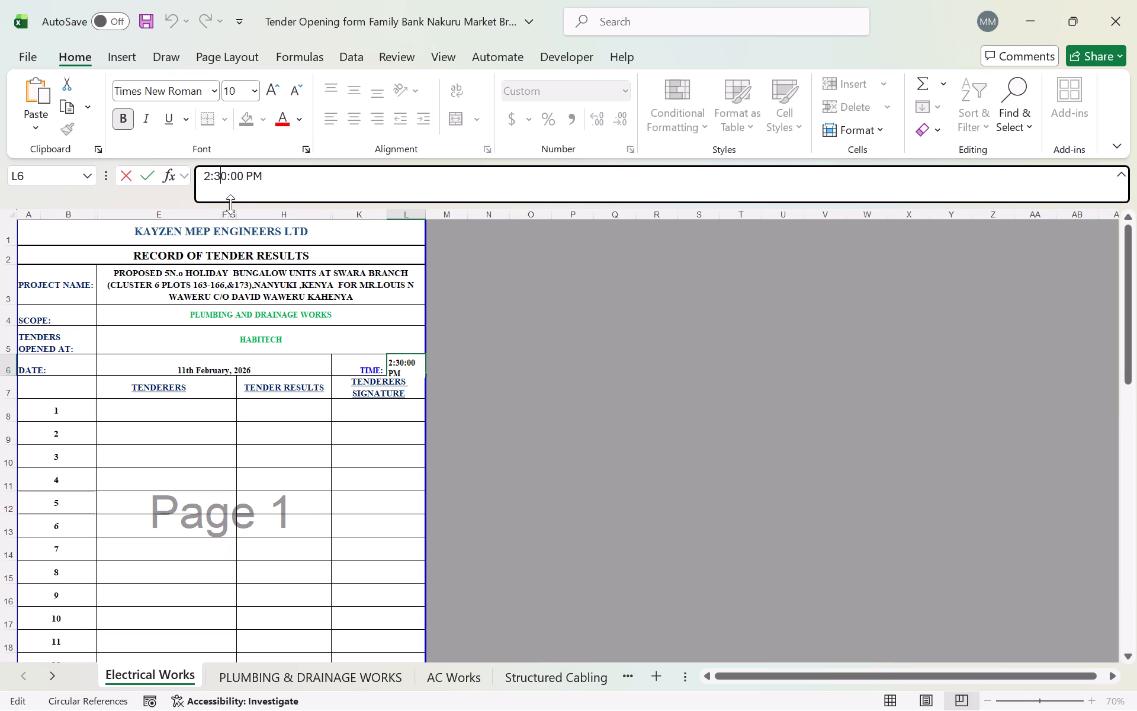
key("BackSpace")
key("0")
left_click(325, 489)
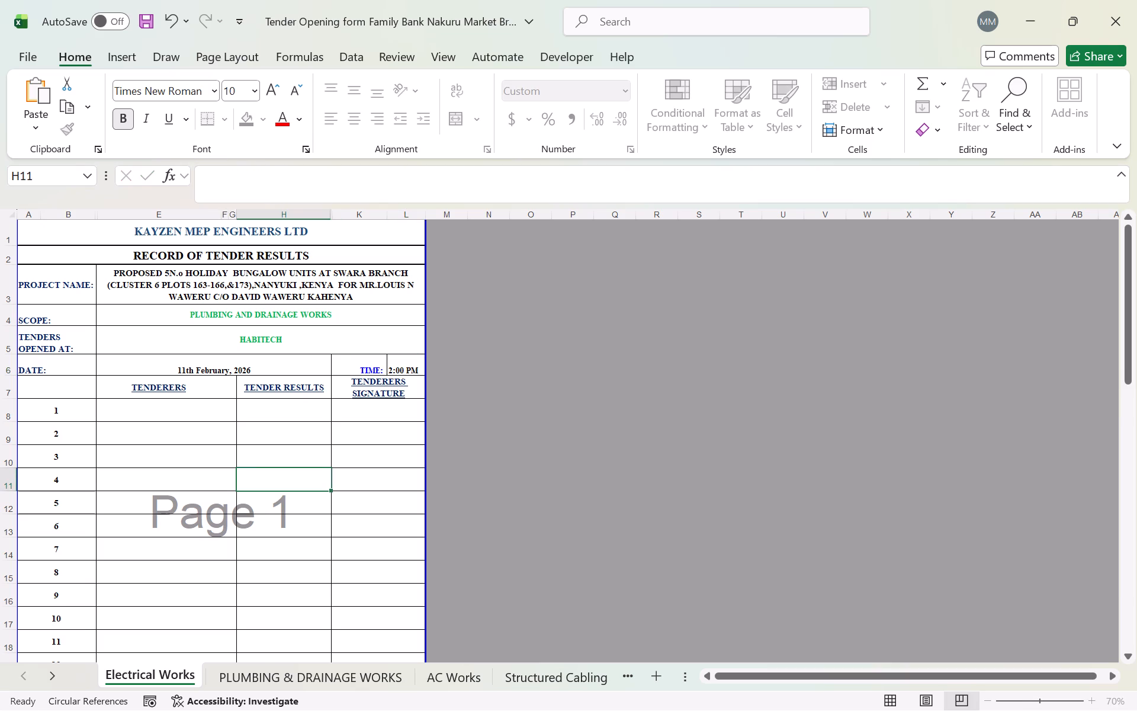
Set the tender opening DATE to "6th November, 2026".
left_click(216, 415)
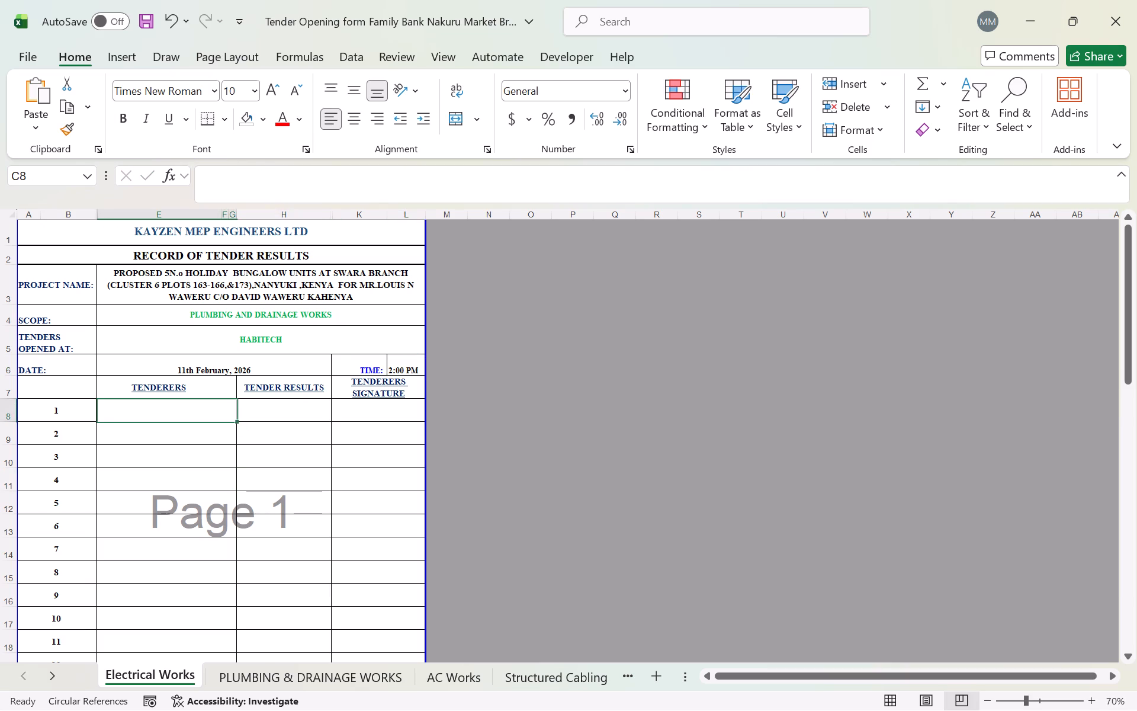
left_click(252, 375)
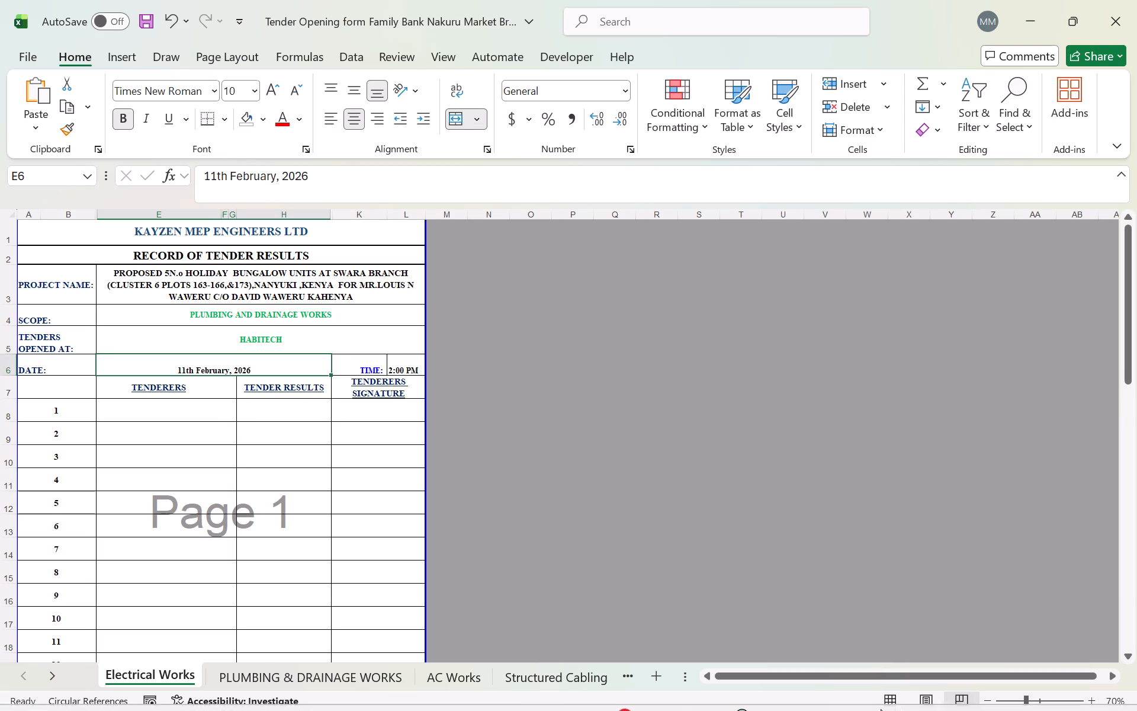
left_click(216, 177)
key("BackSpace")
key("BackSpace")
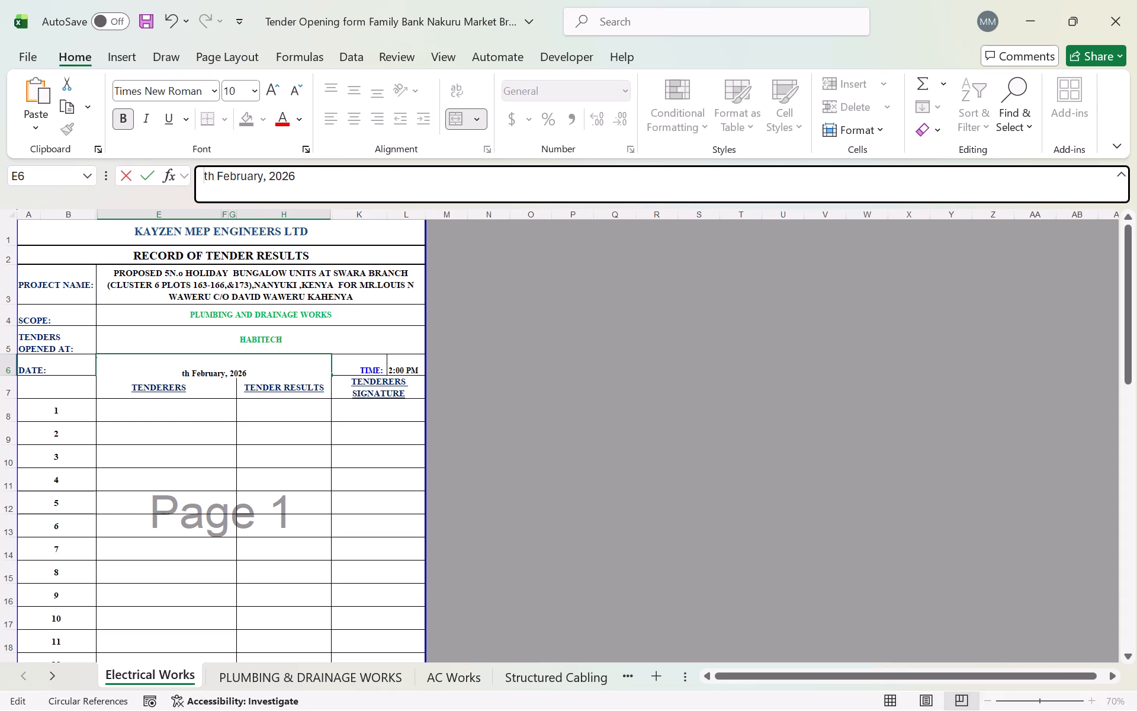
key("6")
left_click(270, 172)
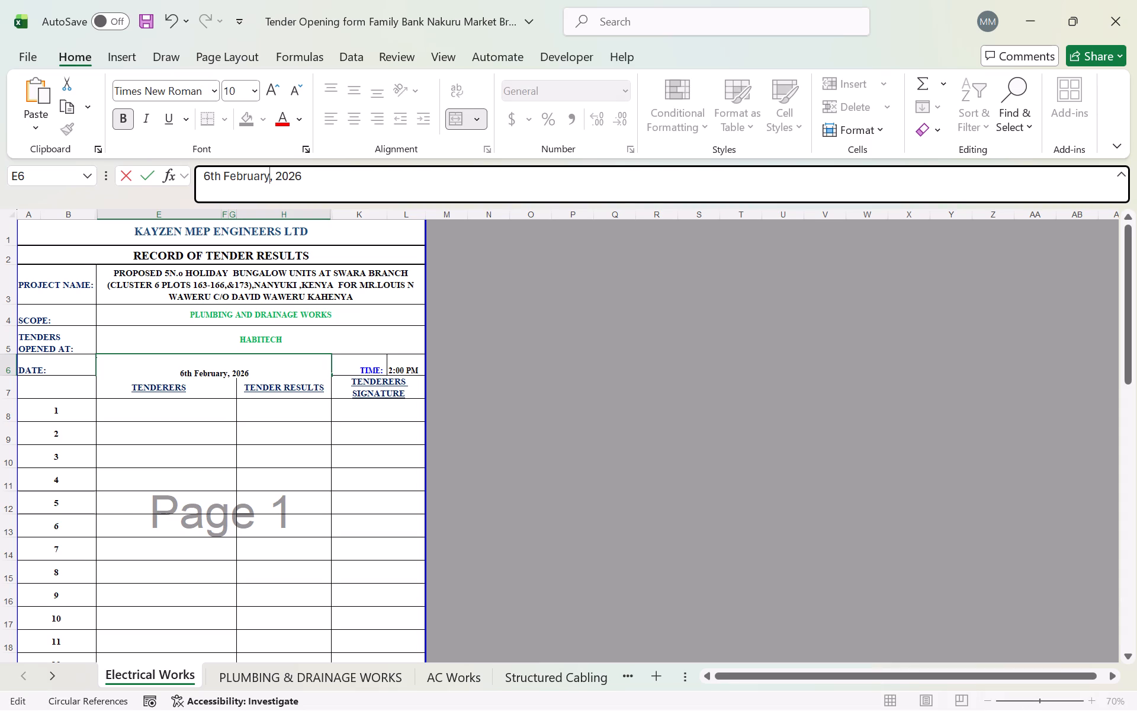
key("BackSpace")
key("BackSpace")
key("BackSpace")
key("BackSpace")
key("BackSpace")
key("BackSpace")
key("BackSpace")
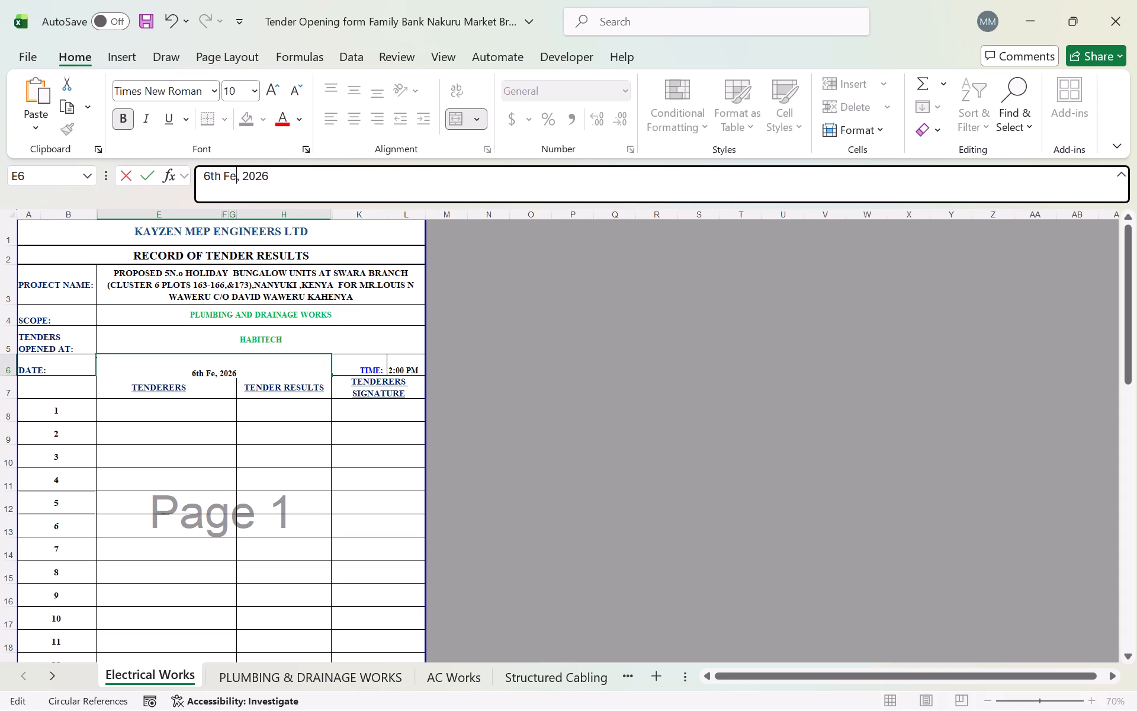
key("BackSpace")
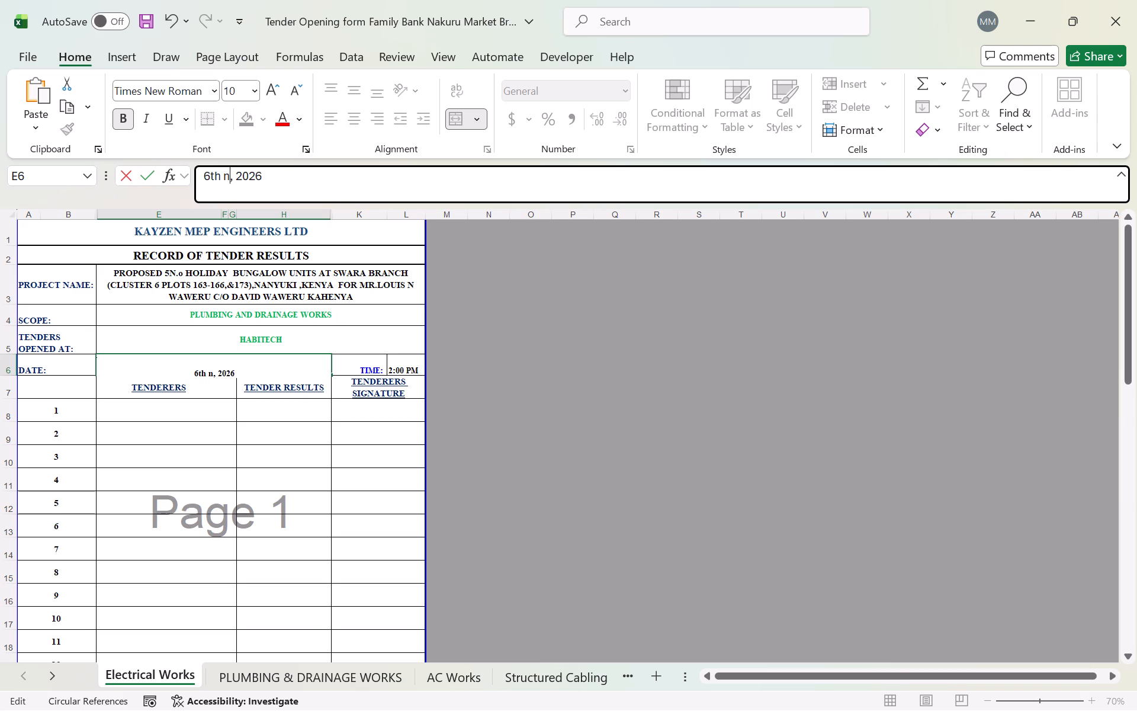
key("BackSpace")
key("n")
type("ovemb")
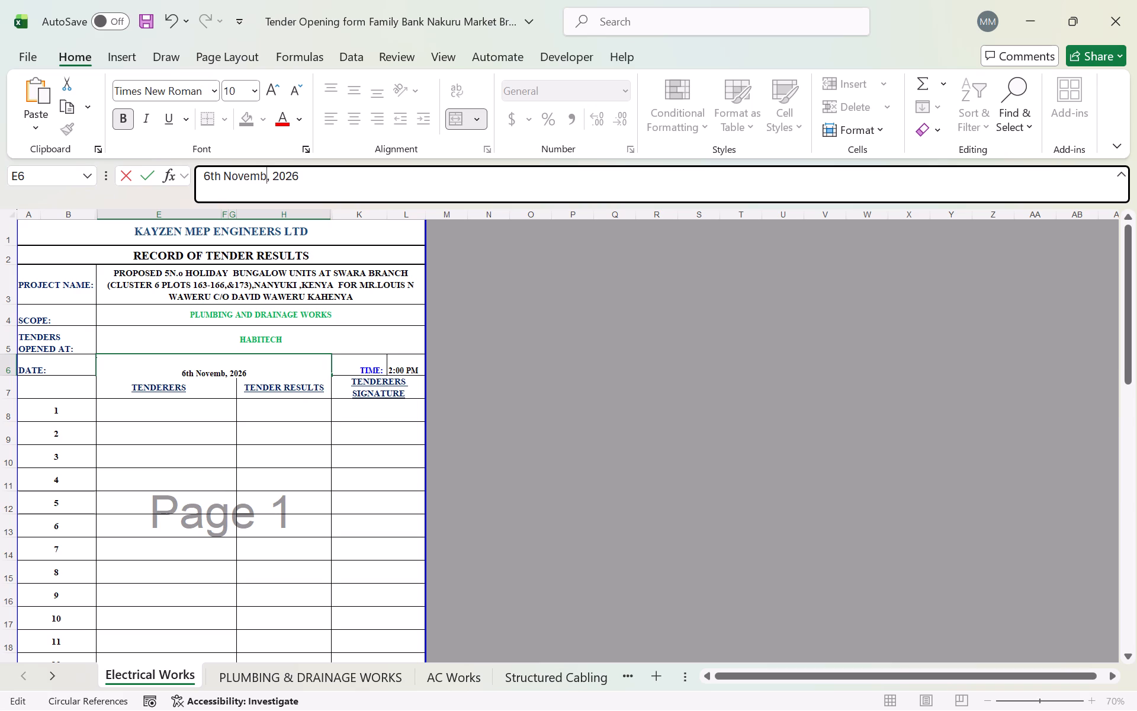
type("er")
left_click(322, 524)
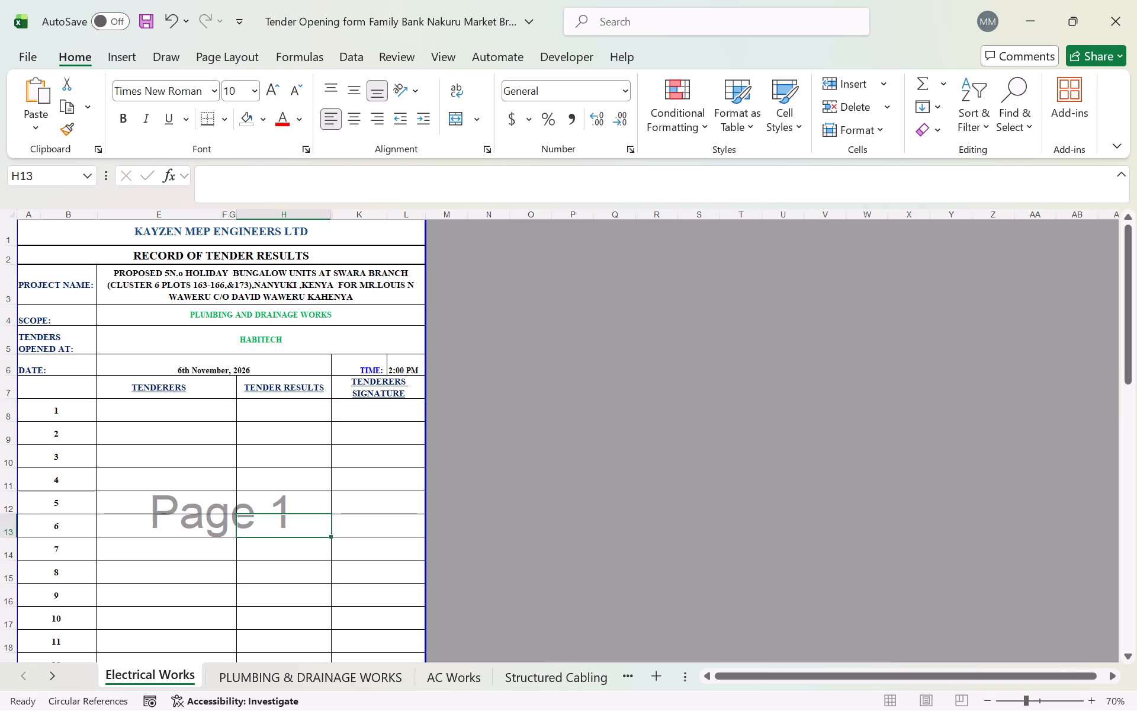
Delete the tenderer rows numbered 10 to 29, sheet rows 17 to 36.
scroll(351, 349, "up", 2)
scroll(350, 348, "down", 1)
scroll(348, 348, "up", 5)
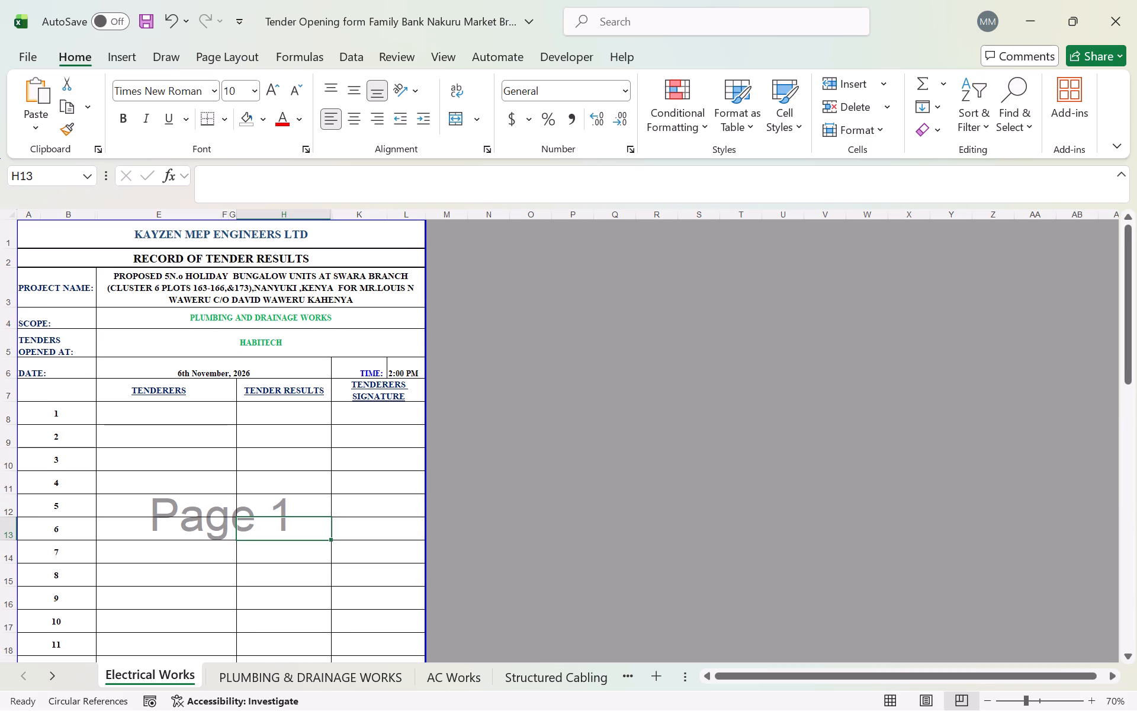
scroll(269, 388, "down", 11)
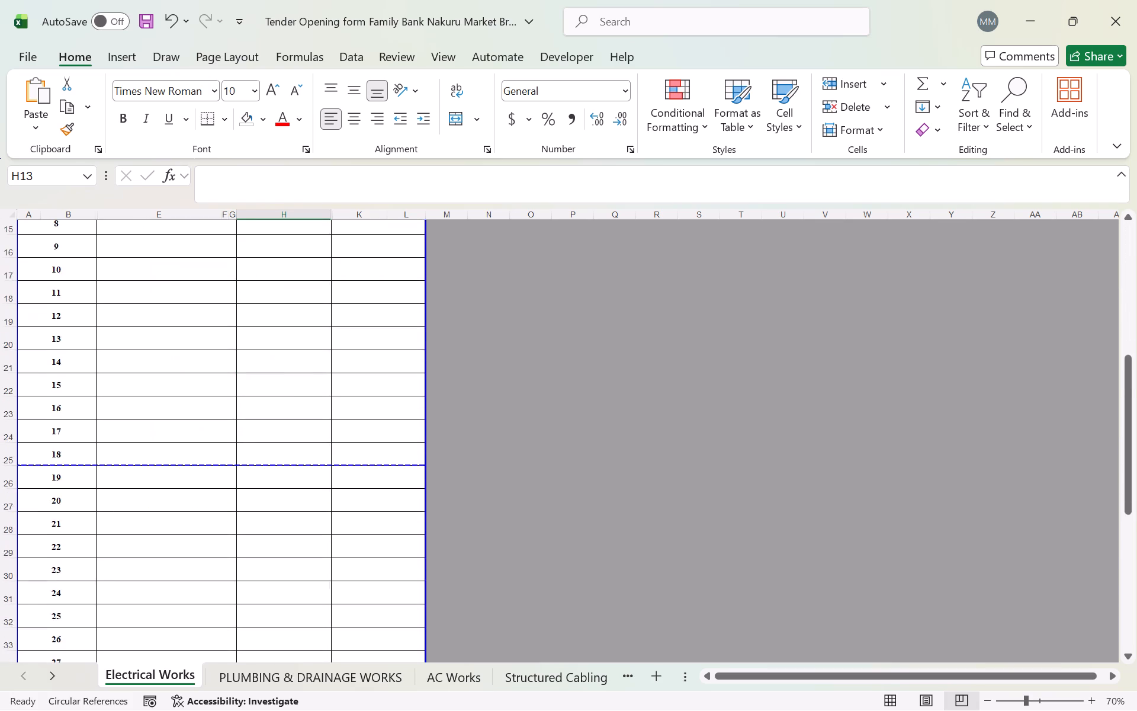
scroll(269, 387, "down", 3)
scroll(271, 390, "up", 7)
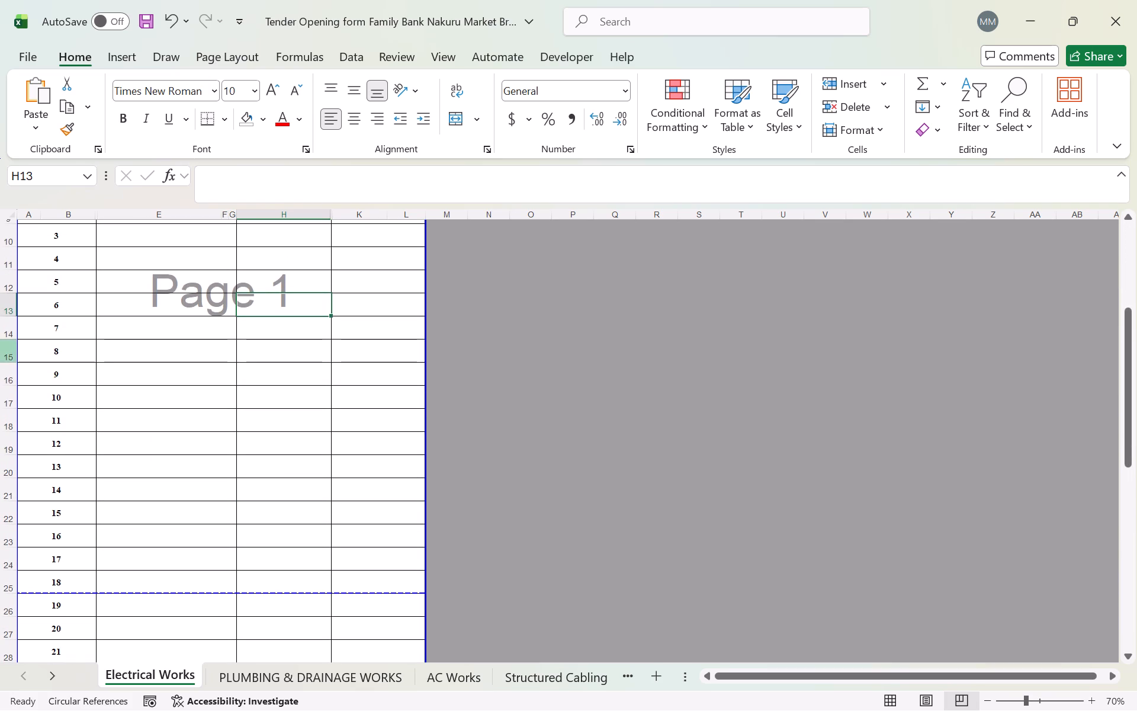
left_click_drag(1, 377, 24, 477)
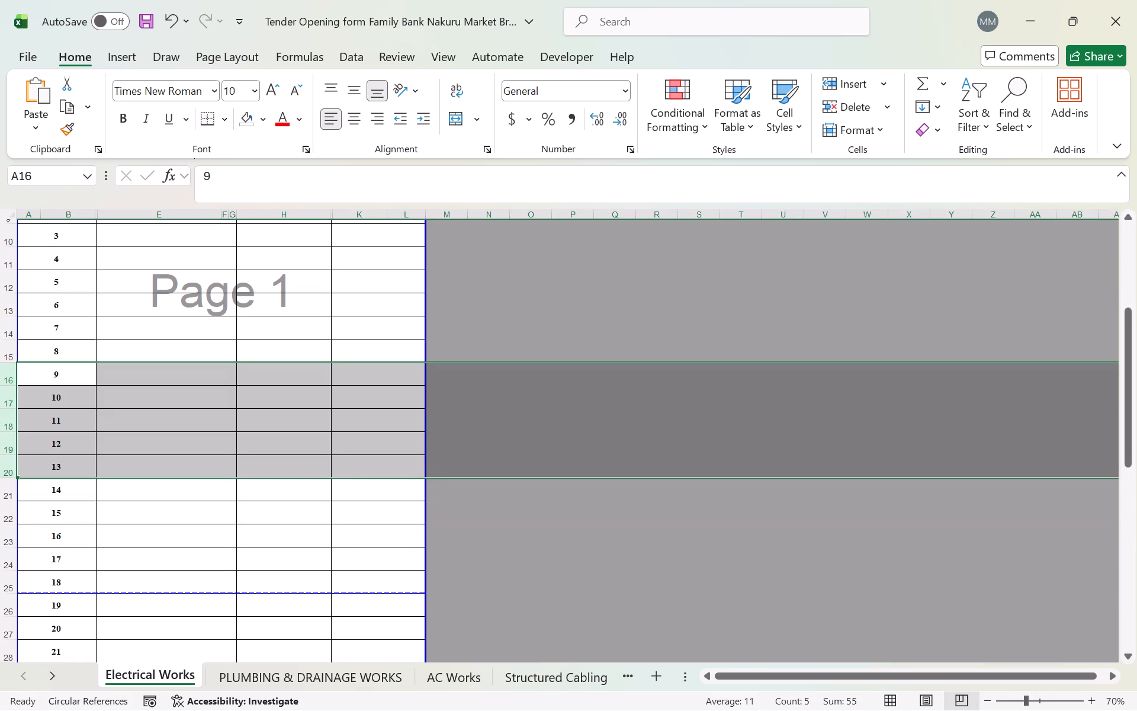
left_click(4, 409)
left_click(4, 403)
left_click(5, 399)
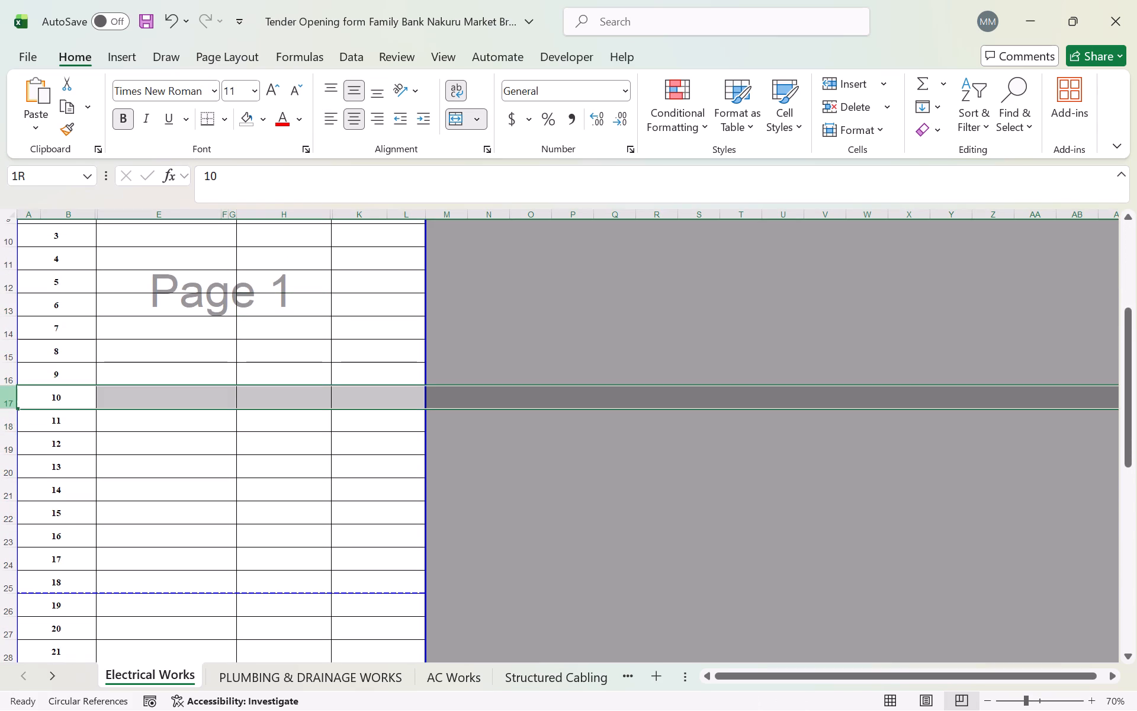
left_click_drag(5, 399, 23, 668)
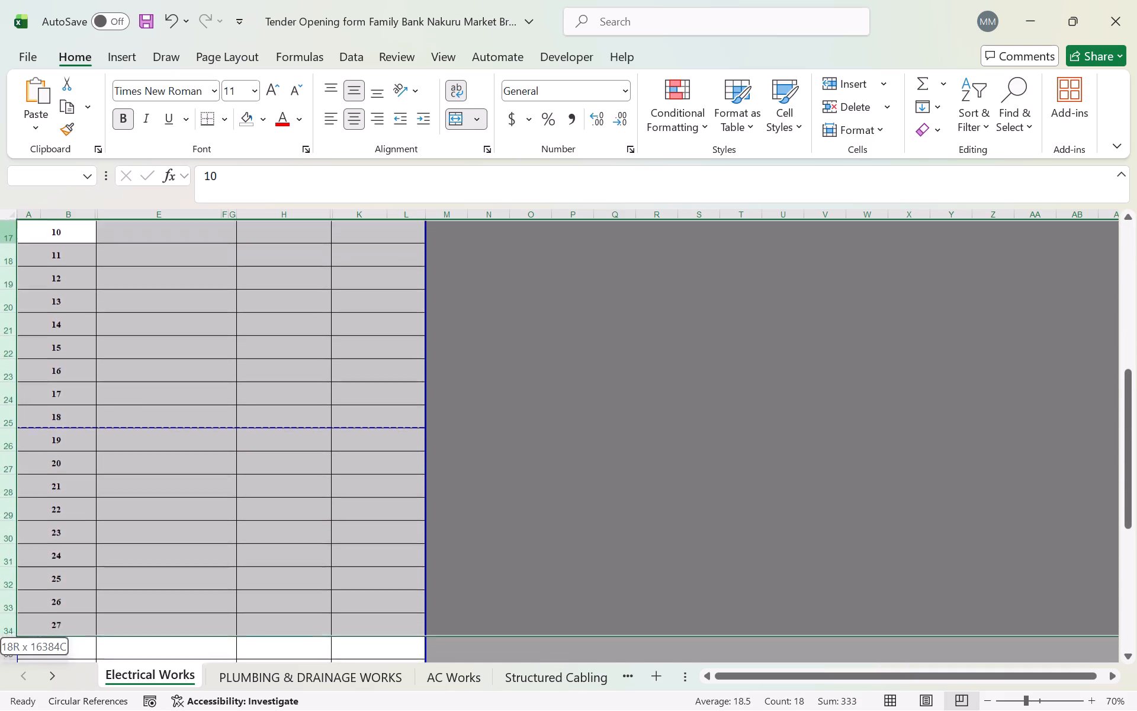
left_click_drag(23, 668, 25, 579)
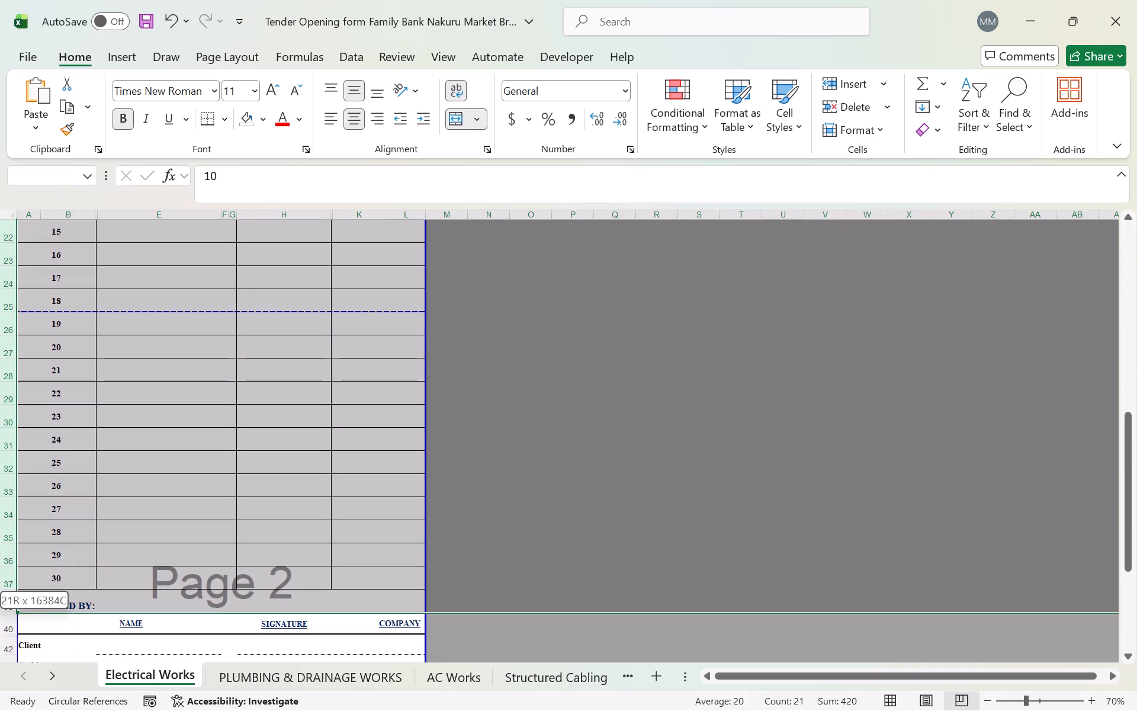
left_click_drag(25, 579, 25, 565)
left_click(838, 108)
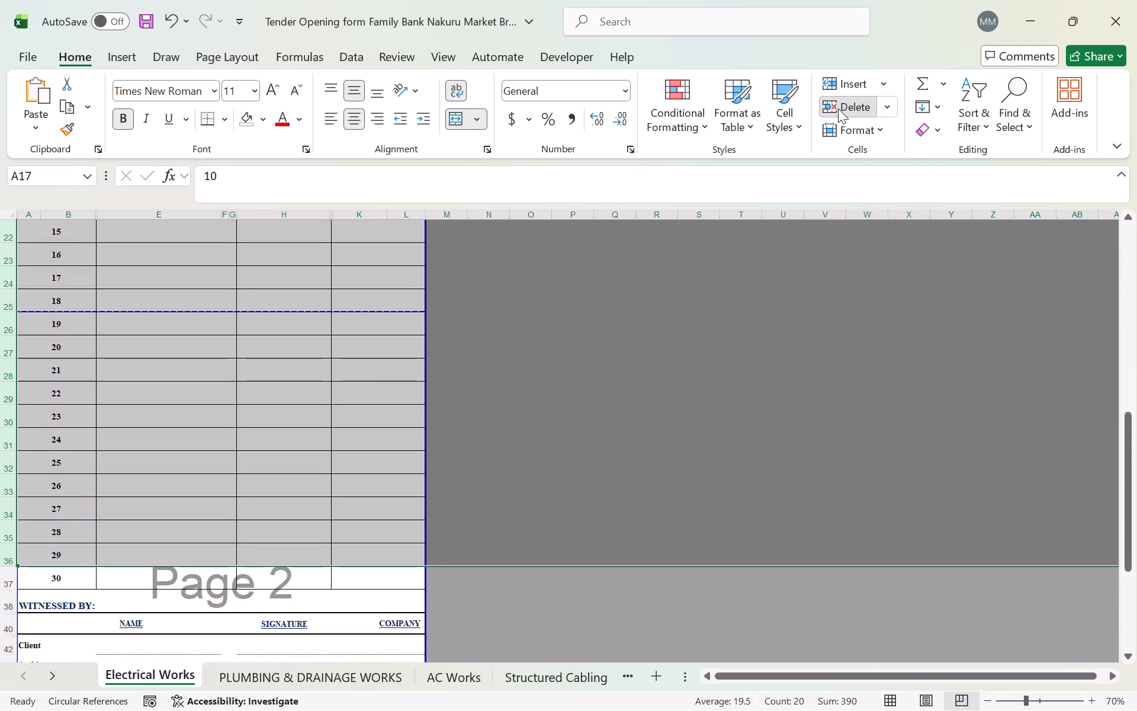
left_click(338, 332)
Review the shortened form from the title down to the WITNESSED BY section and its page break.
scroll(211, 354, "down", 3)
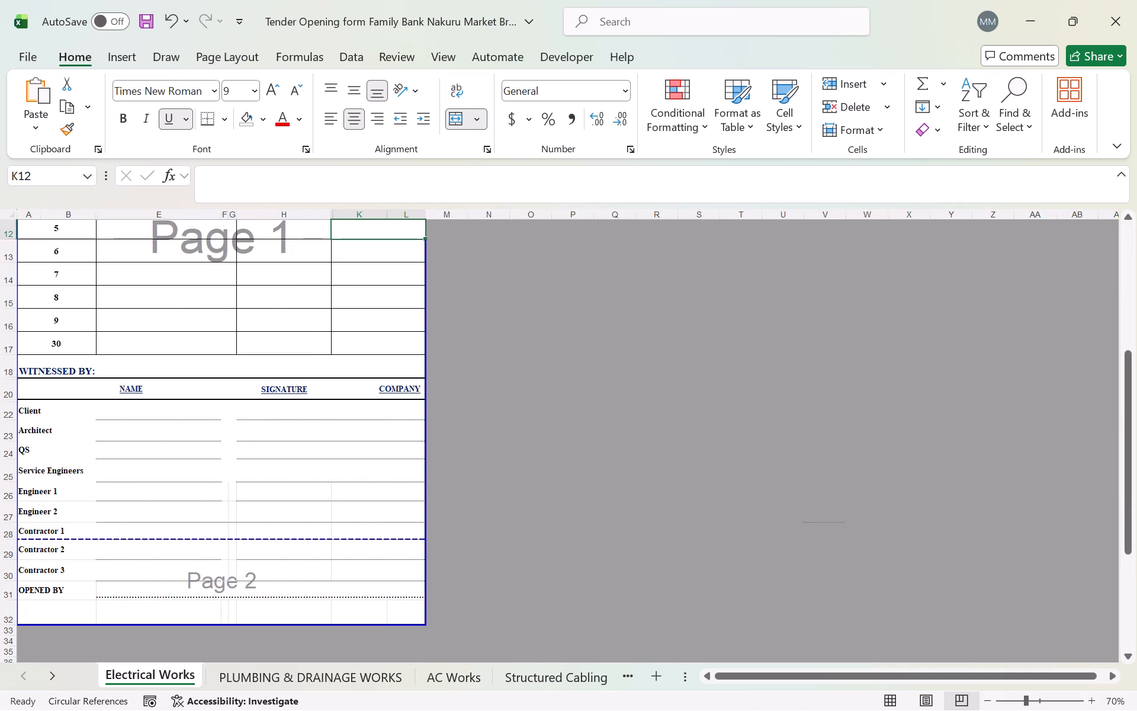
scroll(211, 354, "up", 10)
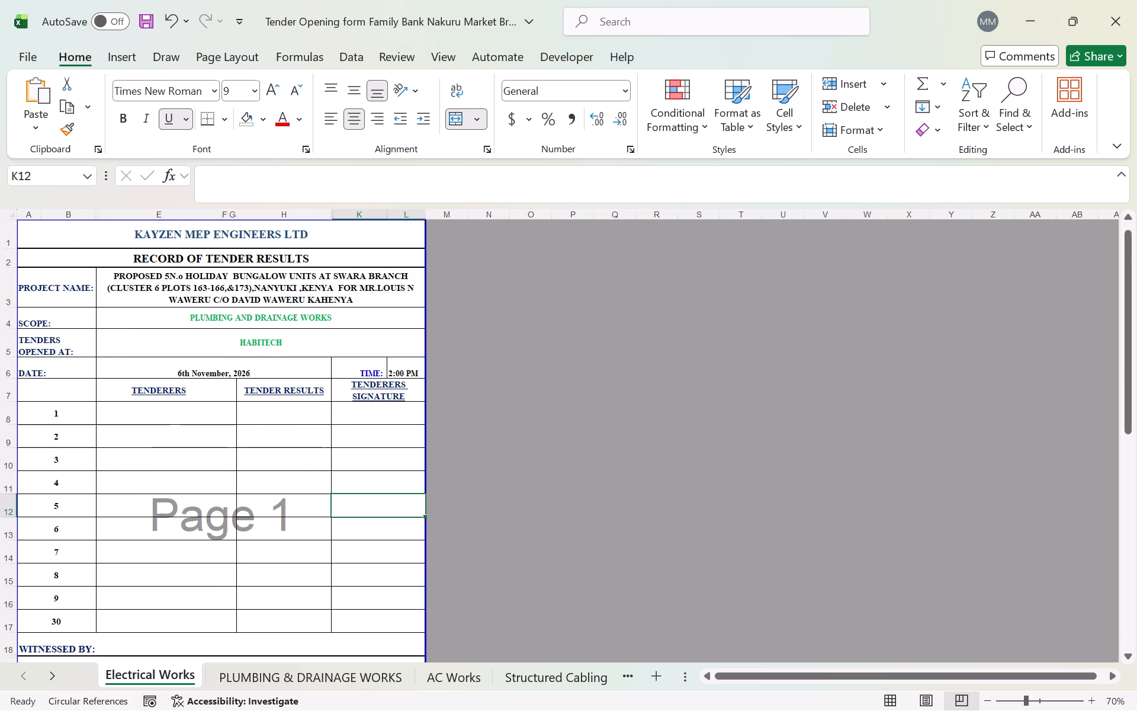
scroll(220, 354, "up", 5)
scroll(224, 322, "down", 9)
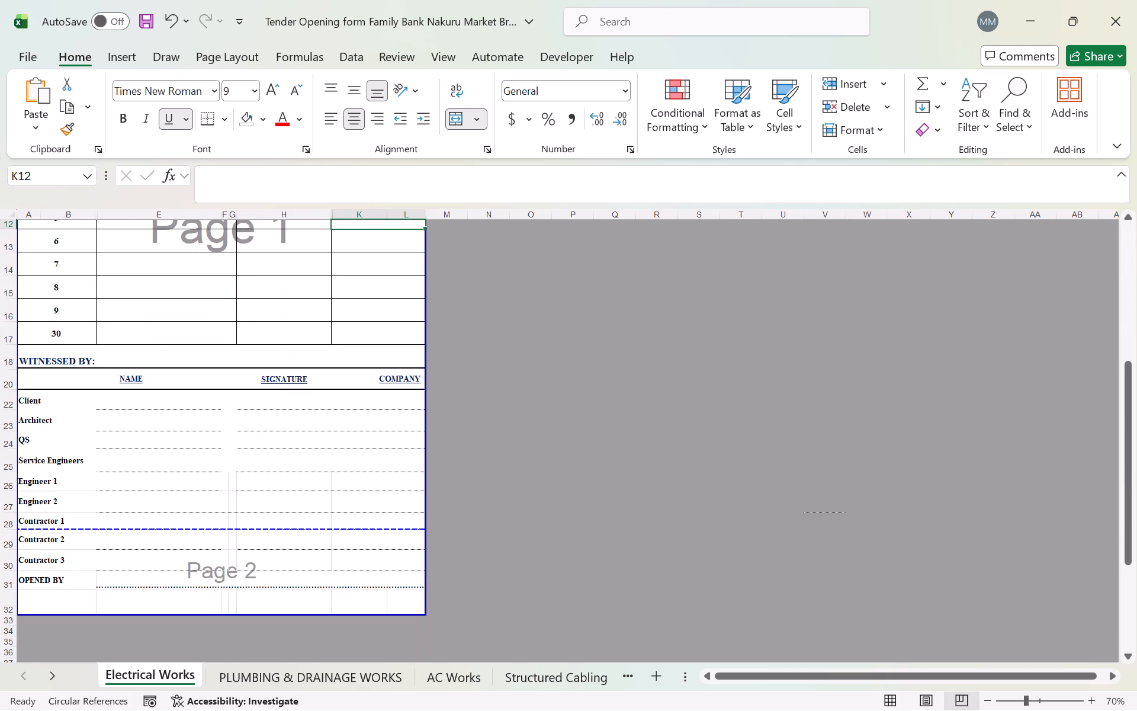
scroll(225, 322, "up", 1)
Delete the leftover tenderer row numbered 30, sheet row 17.
left_click(4, 365)
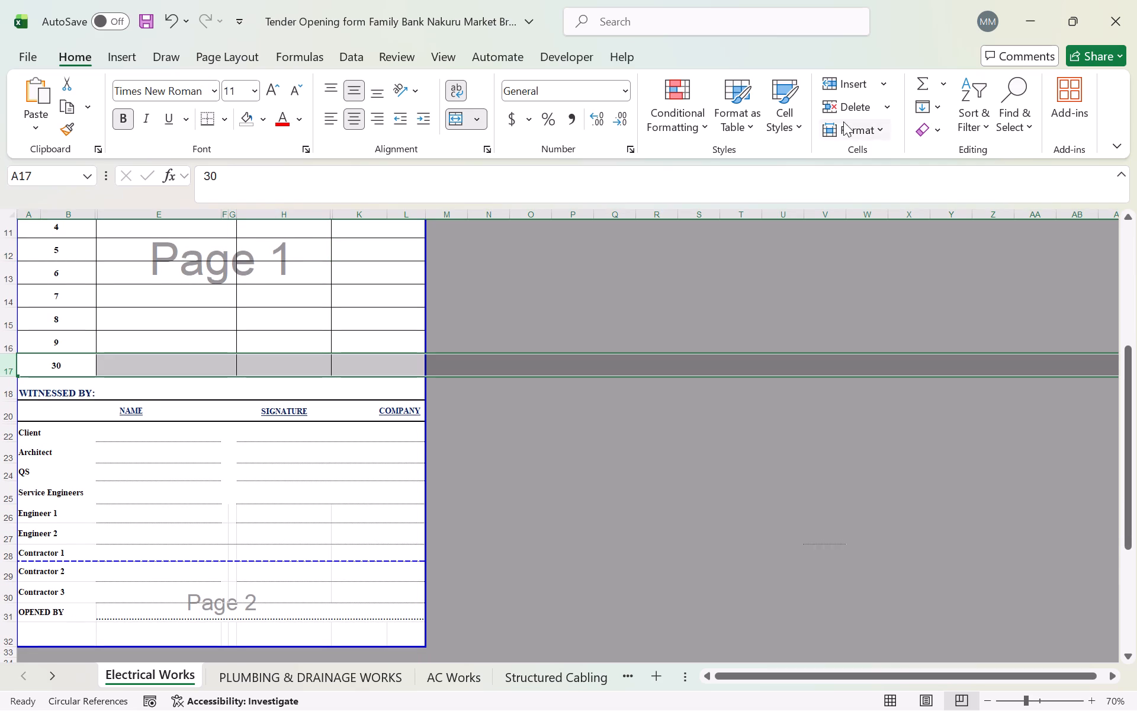
left_click(849, 104)
left_click(294, 307)
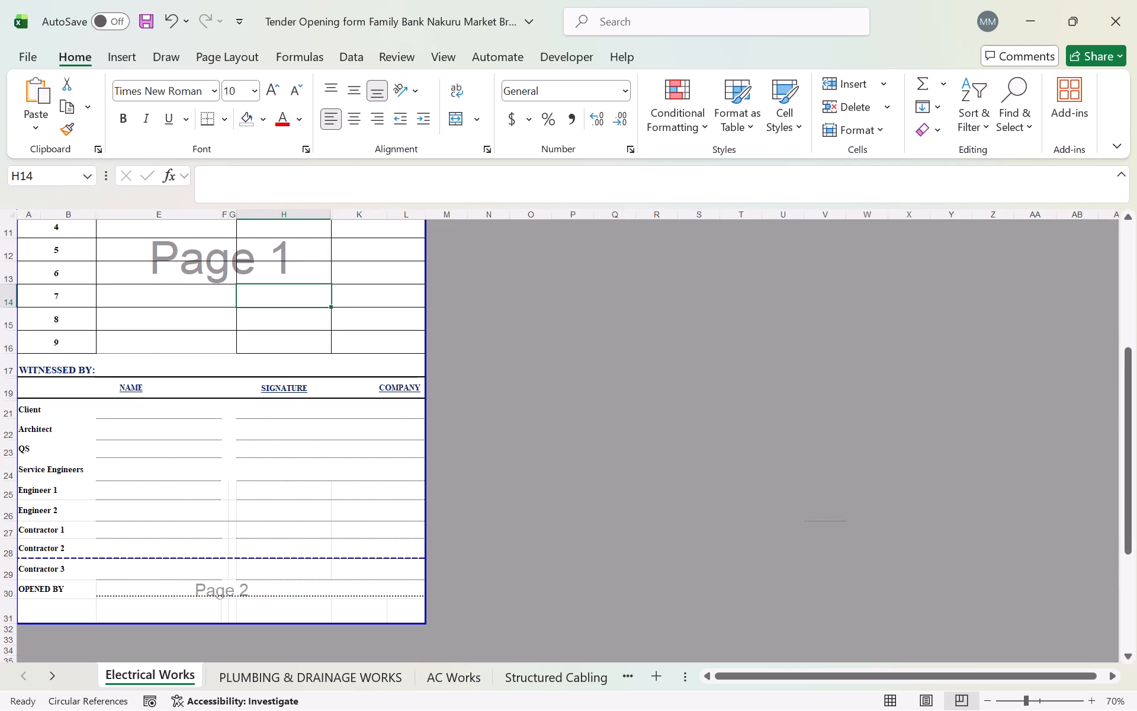
Slightly reduce the heights of the WITNESSED BY row and the KAYZEN MEP ENGINEERS LTD title row.
left_click(11, 374)
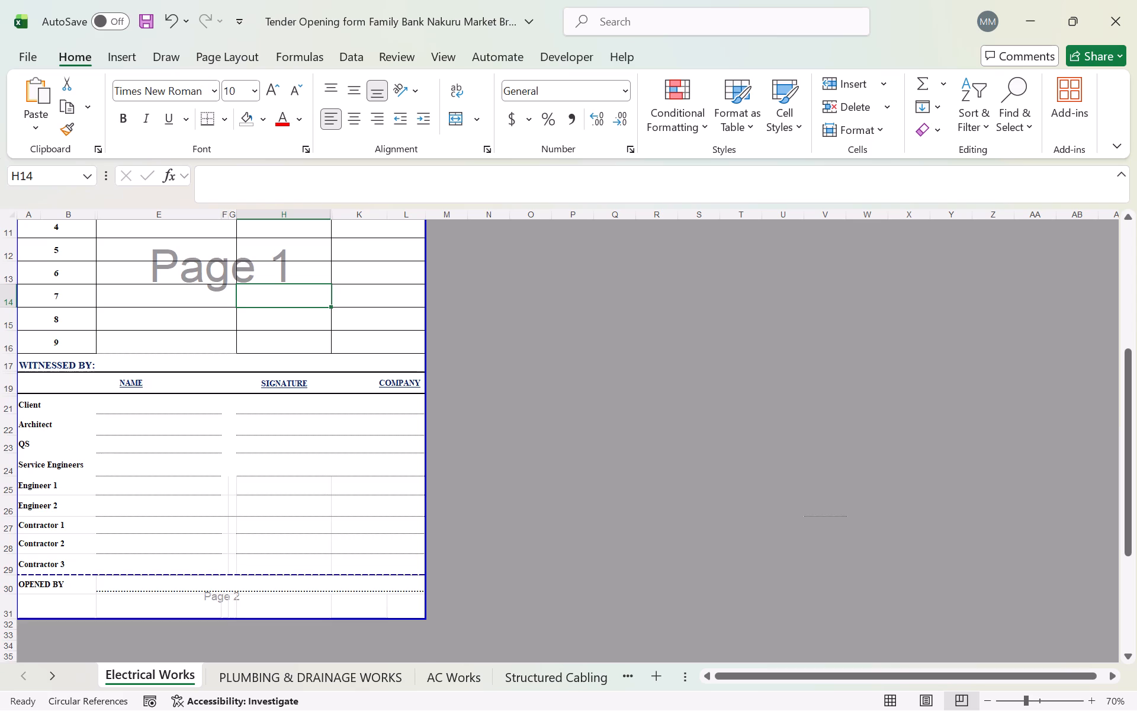
scroll(162, 387, "up", 9)
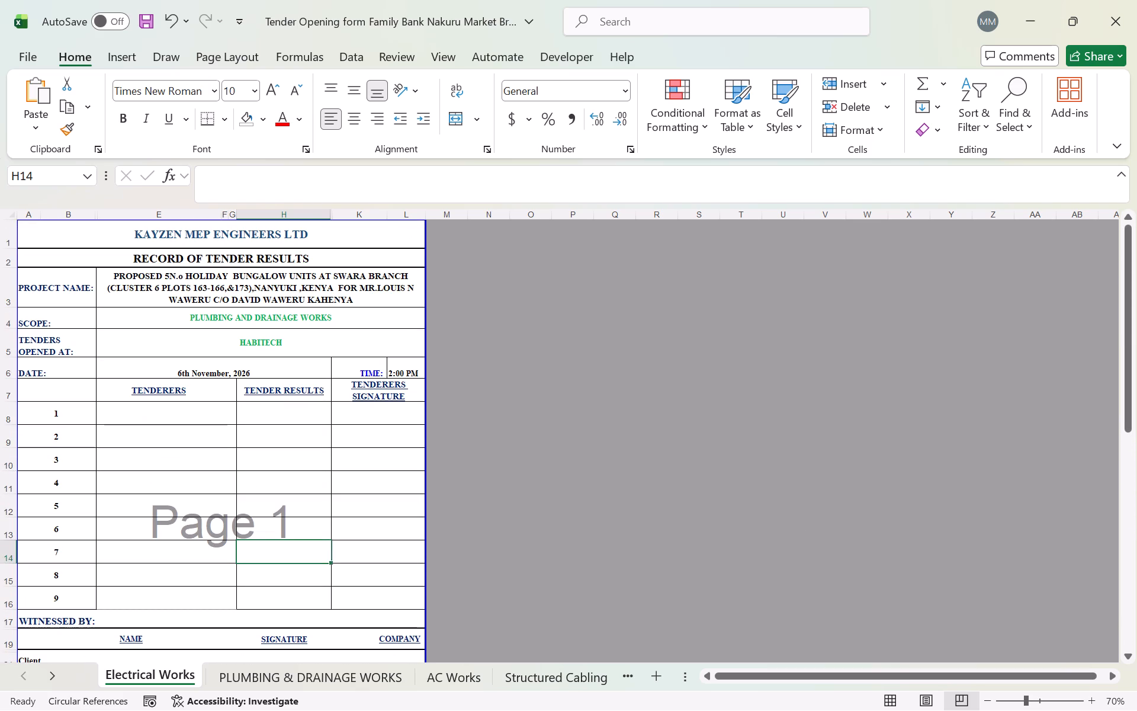
left_click_drag(12, 245, 15, 239)
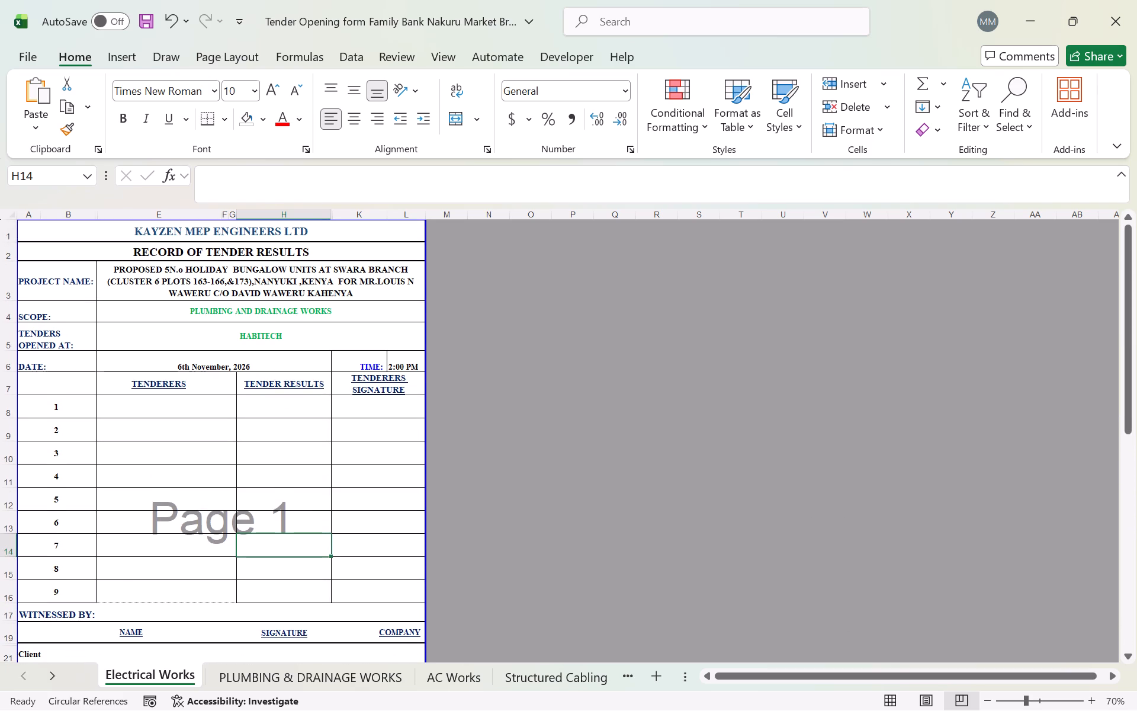
Complete the TENDERS OPENED AT entry as "HABITECH CONSULTANTS' OFFICE".
scroll(238, 303, "down", 1)
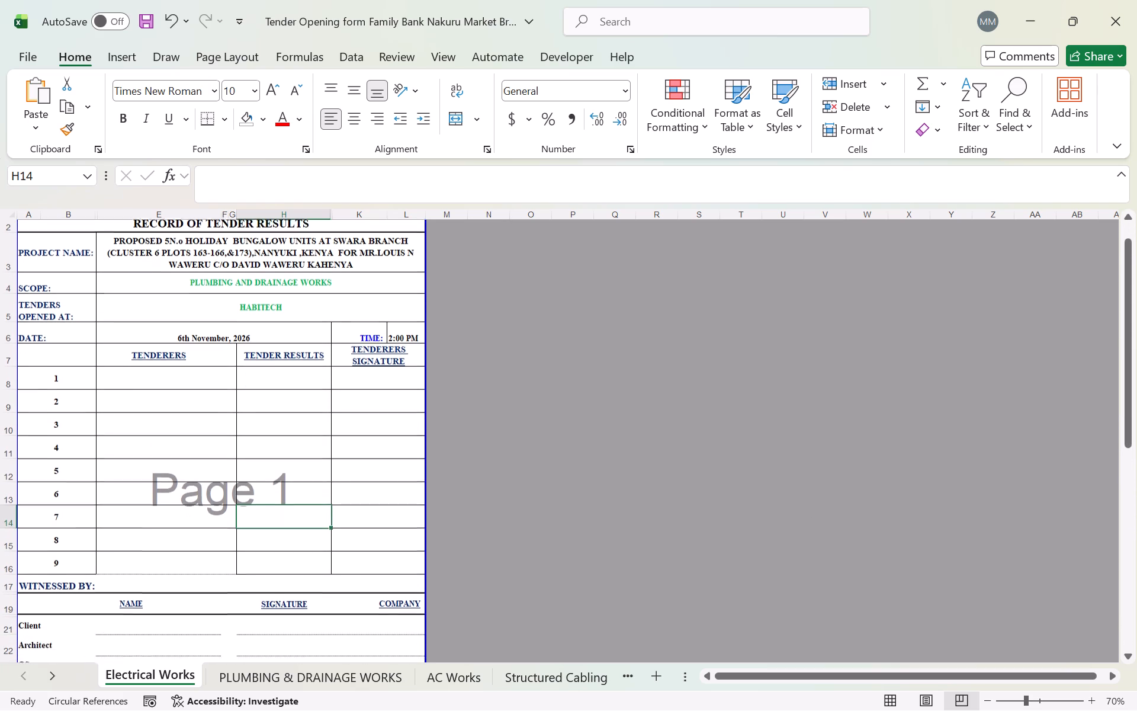
scroll(238, 303, "down", 1)
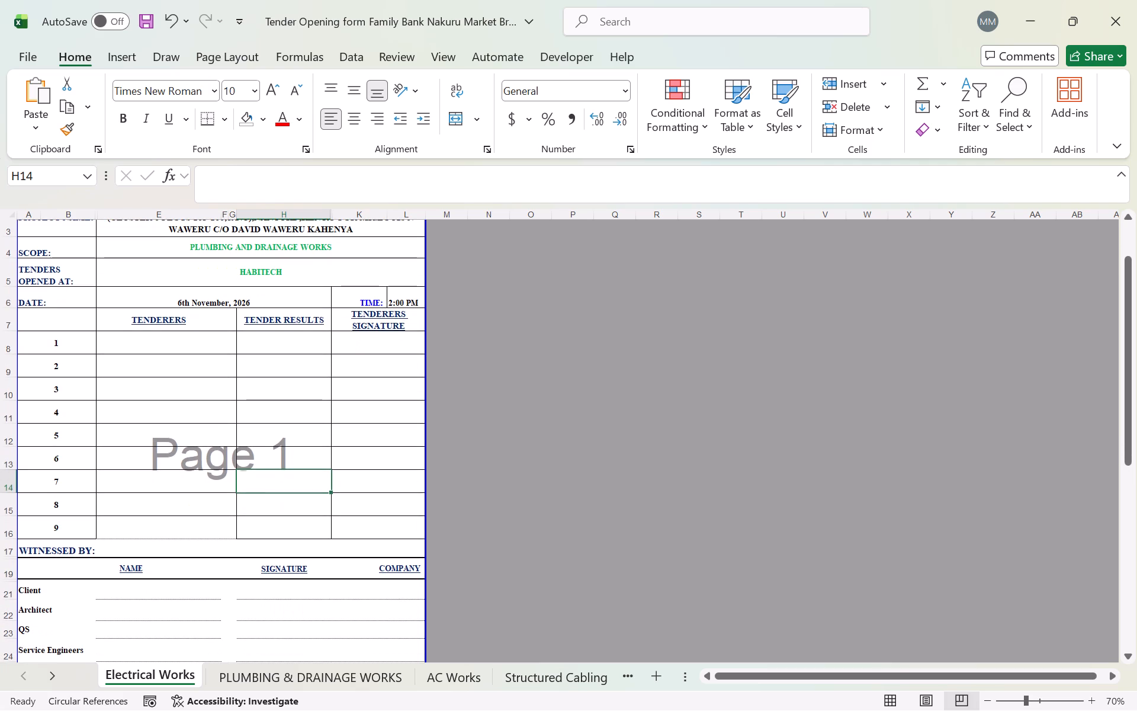
double_click(361, 278)
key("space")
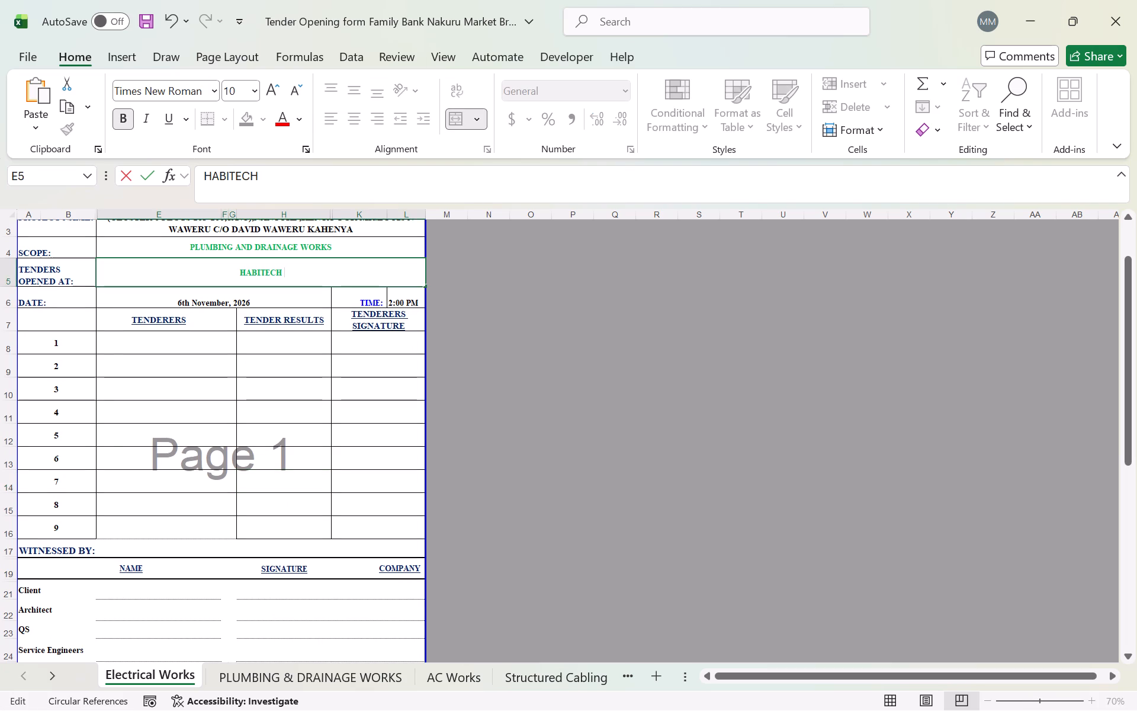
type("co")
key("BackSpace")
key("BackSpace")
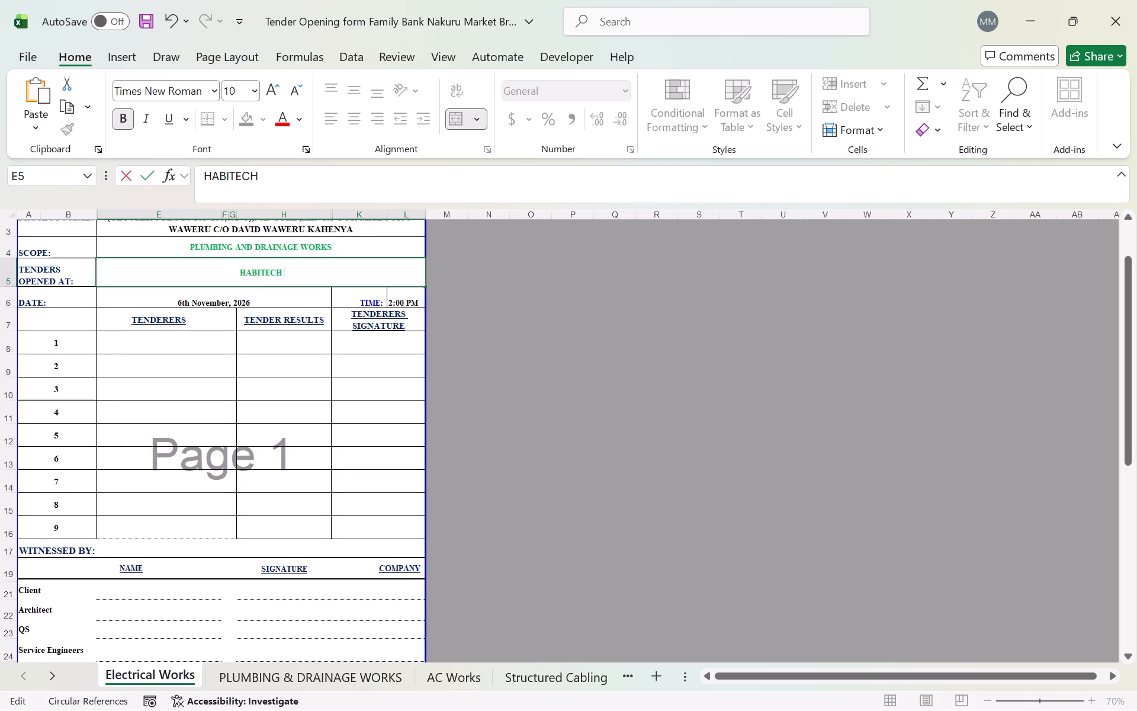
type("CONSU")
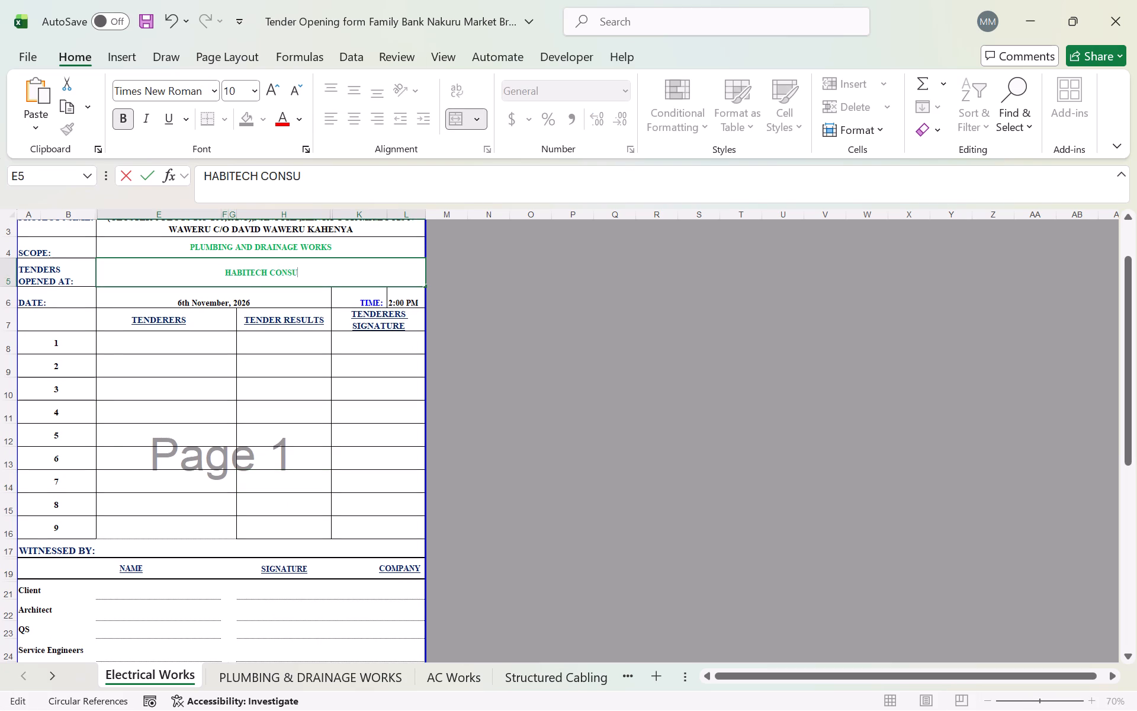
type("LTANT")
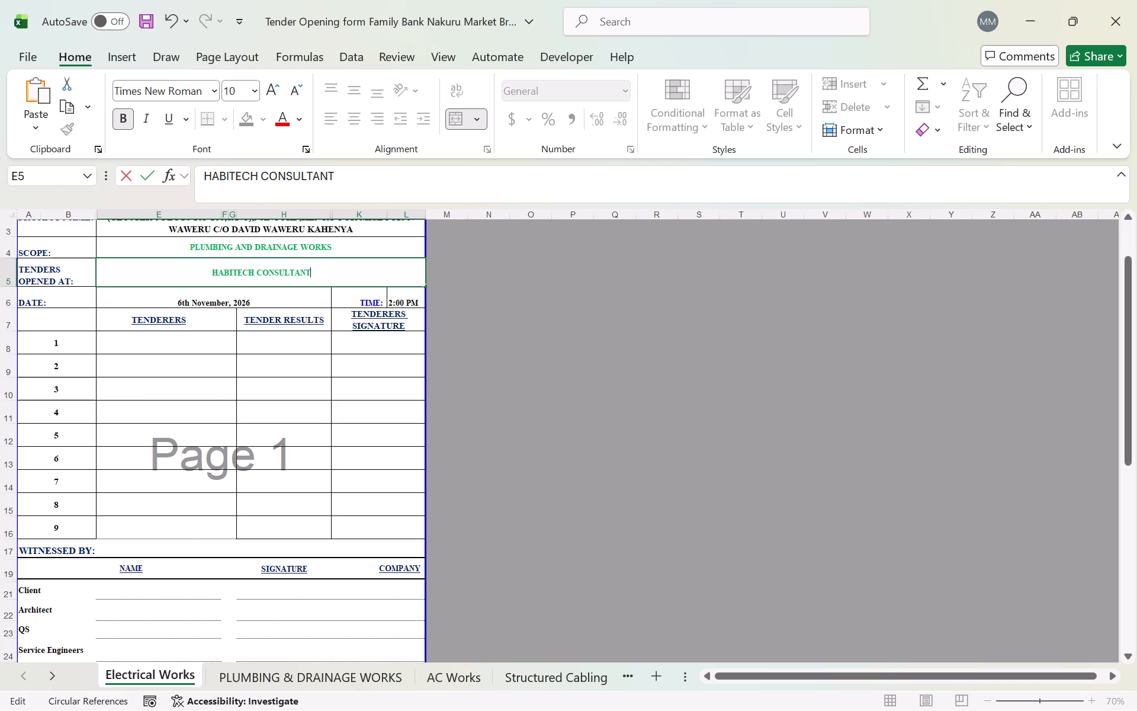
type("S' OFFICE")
left_click(399, 473)
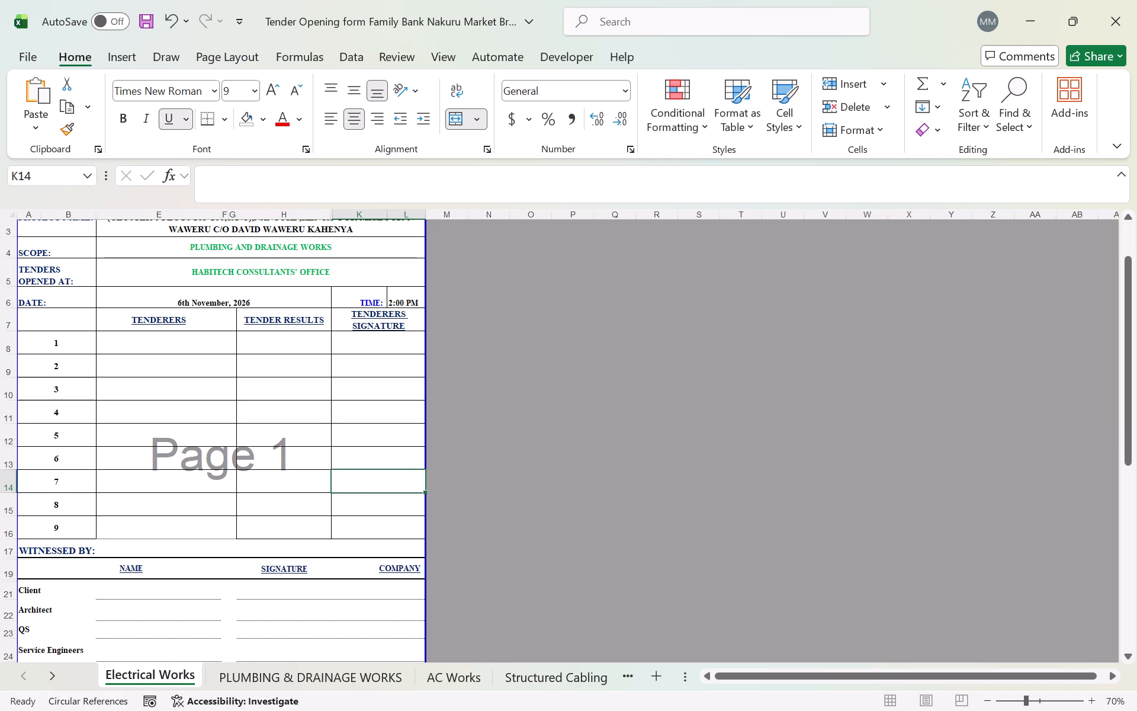
Add a bottom border to the TENDERERS cell of the row numbered 9.
left_click(198, 343)
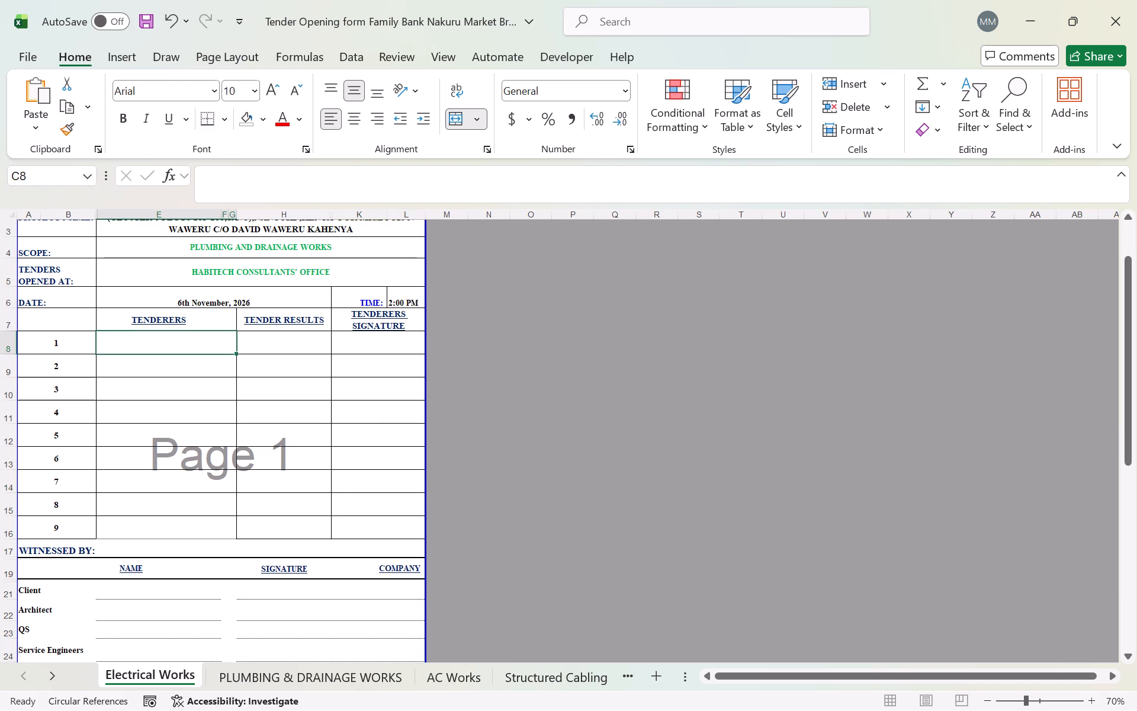
left_click(171, 526)
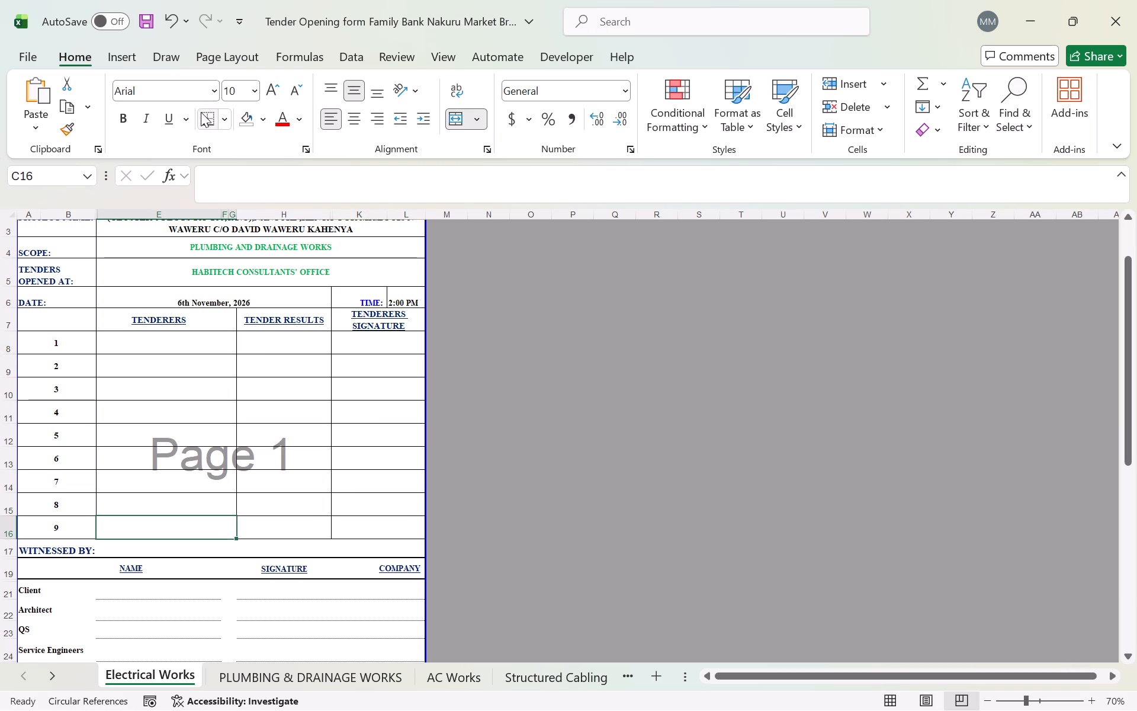
left_click(207, 117)
left_click(318, 450)
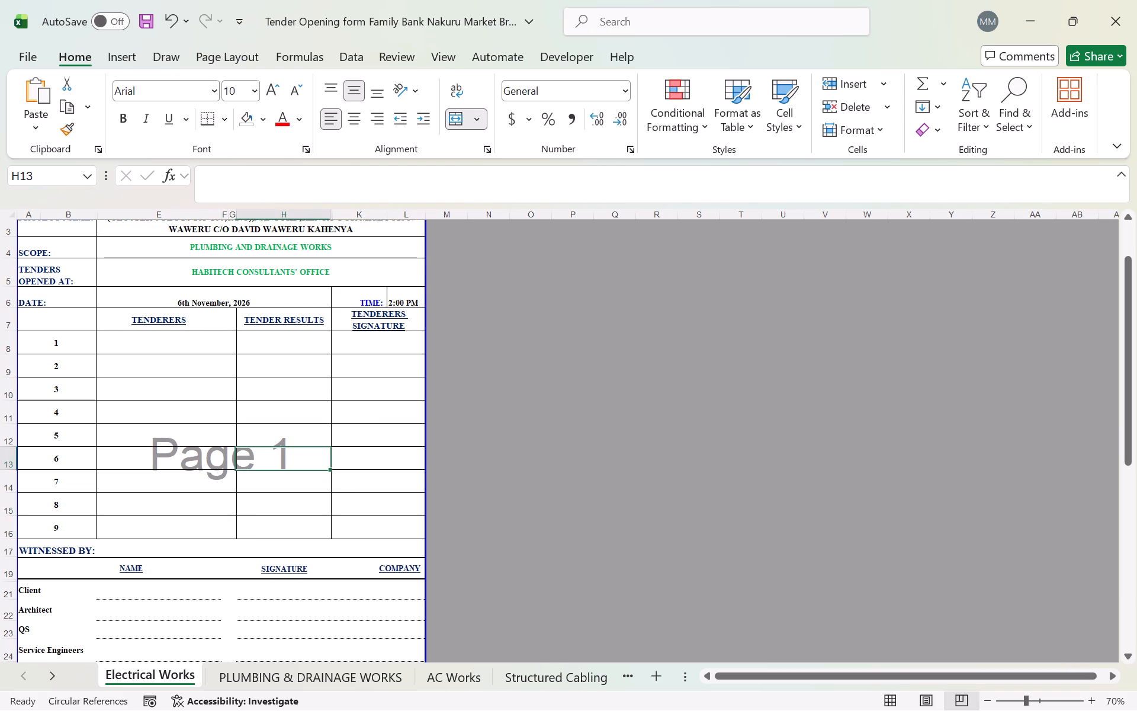
Resize the witness rows from Client to Contractor 3, sheet rows 21 to 29, to one equal, slightly smaller height.
scroll(294, 443, "down", 6)
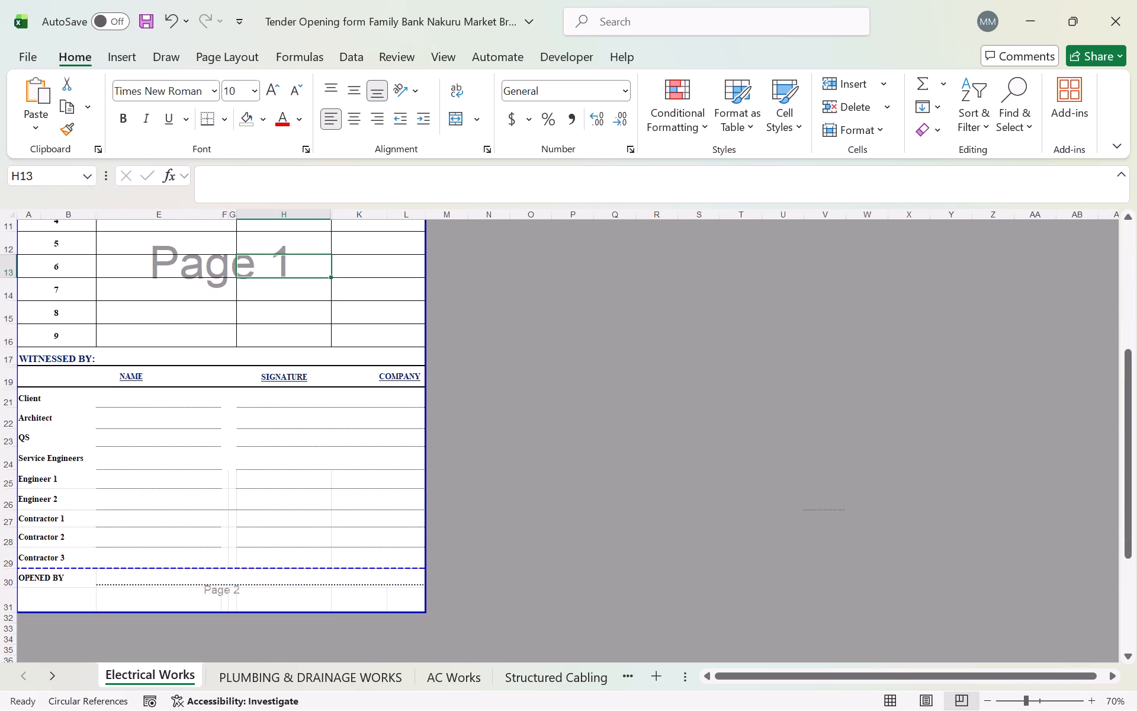
left_click_drag(1, 401, 0, 492)
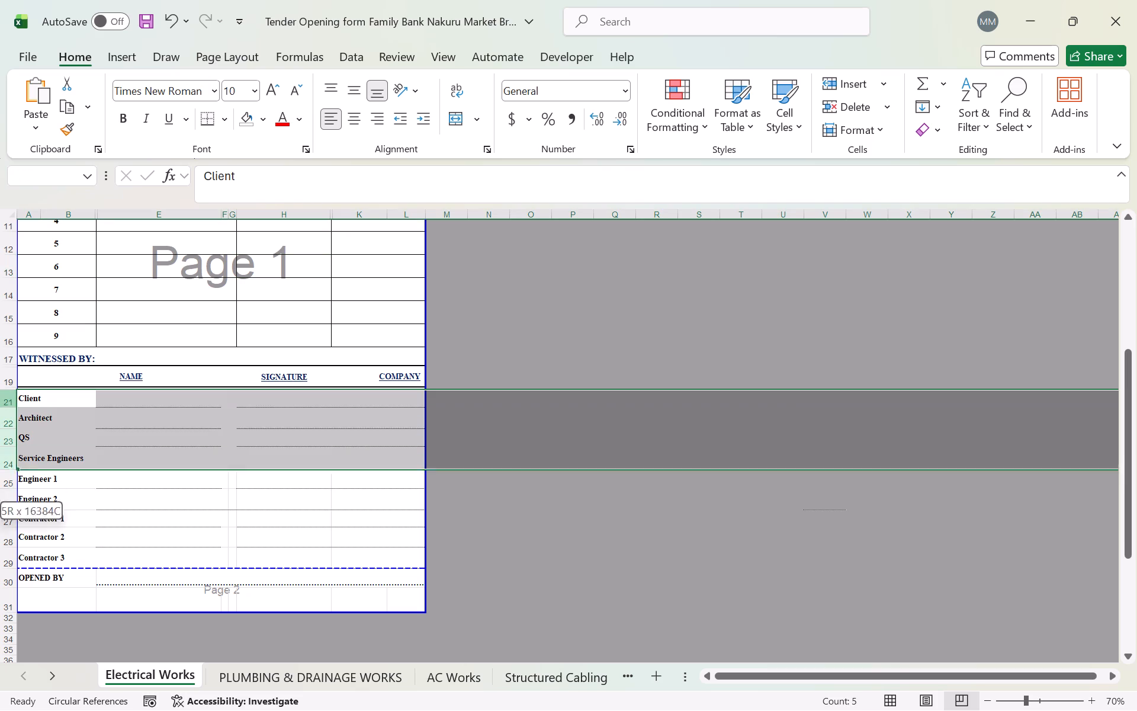
left_click_drag(0, 492, 0, 565)
left_click_drag(7, 549, 10, 542)
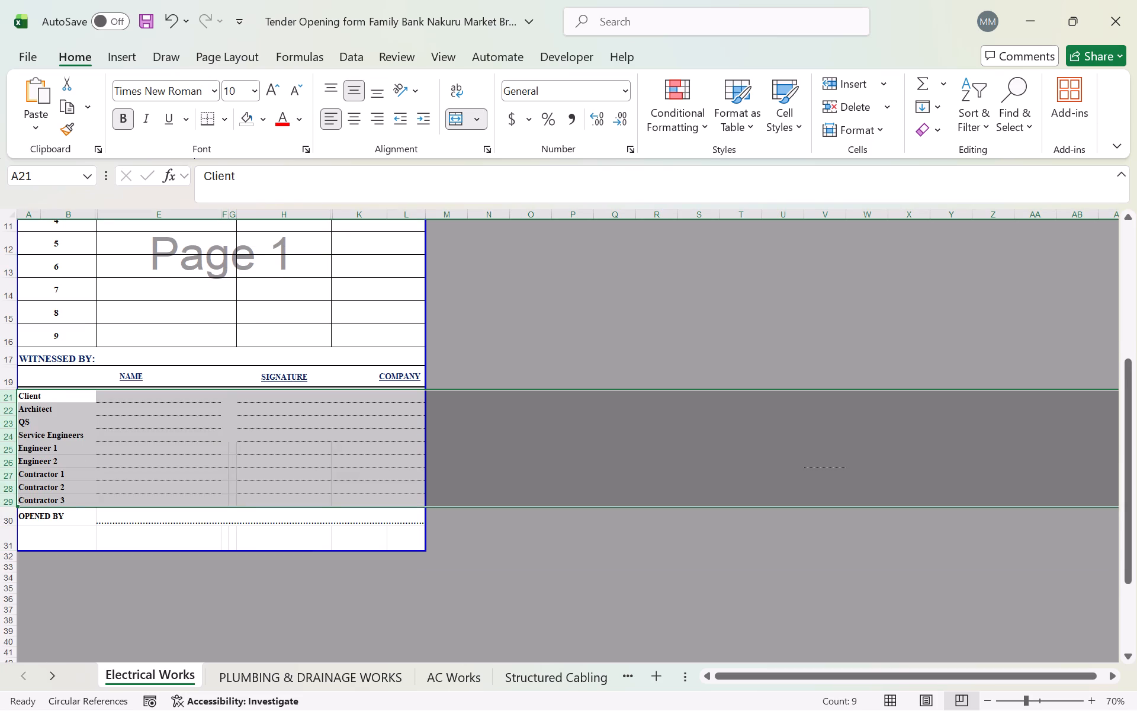
left_click(5, 512)
left_click(126, 500)
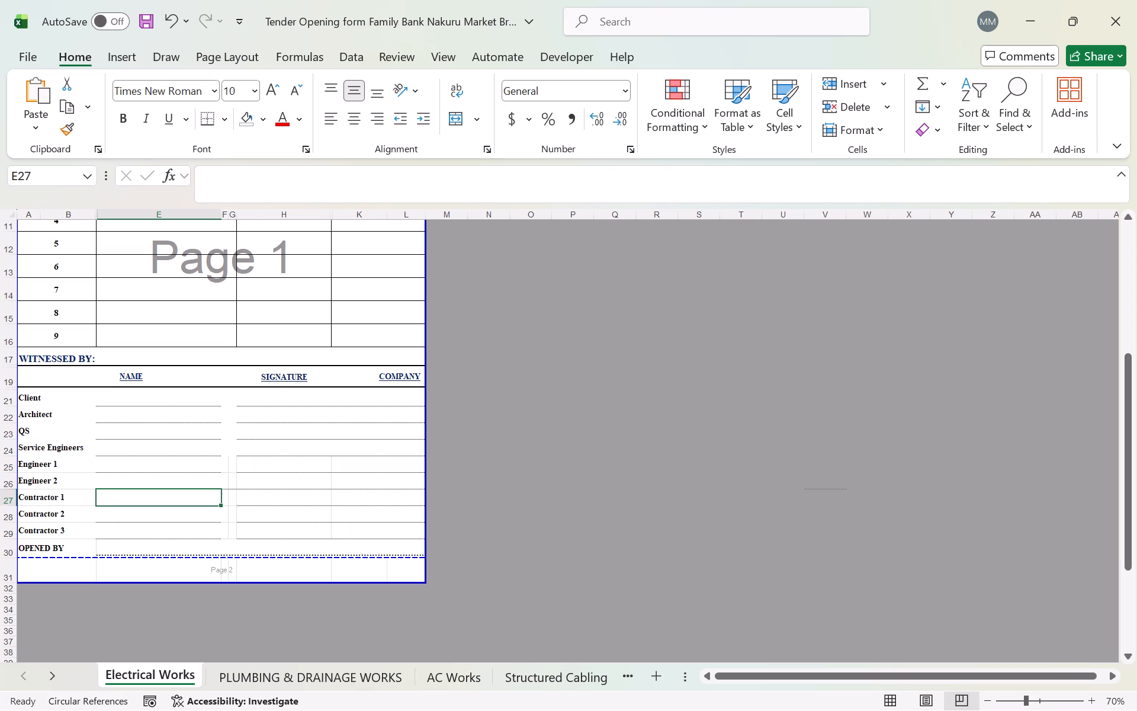
Move the bottom edge of the print area up so it ends just below the OPENED BY row.
left_click_drag(204, 581, 210, 565)
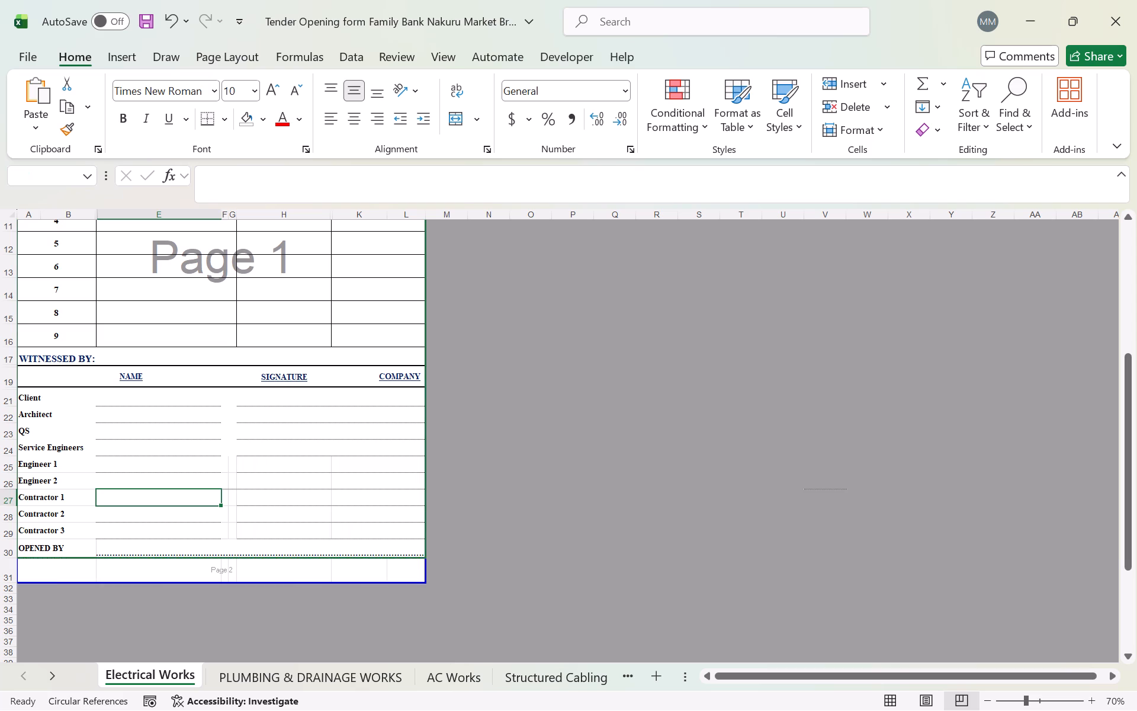
left_click_drag(210, 565, 210, 559)
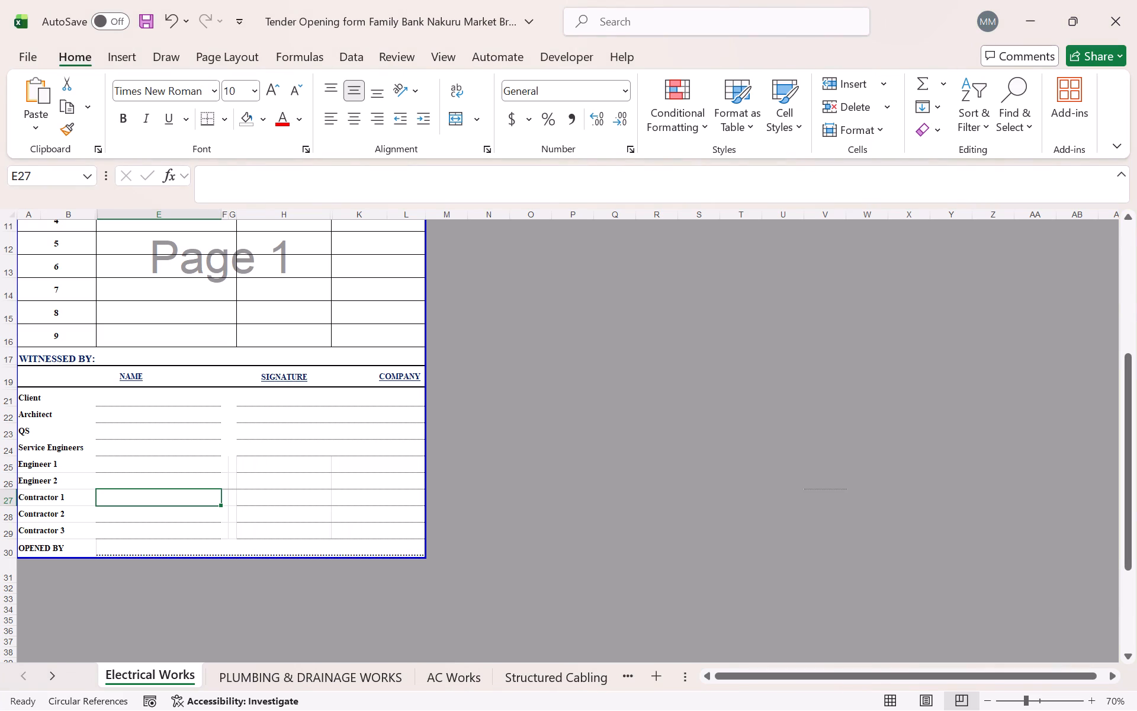
Change the Client label in the WITNESSED BY section to "Client Rep".
double_click(60, 397)
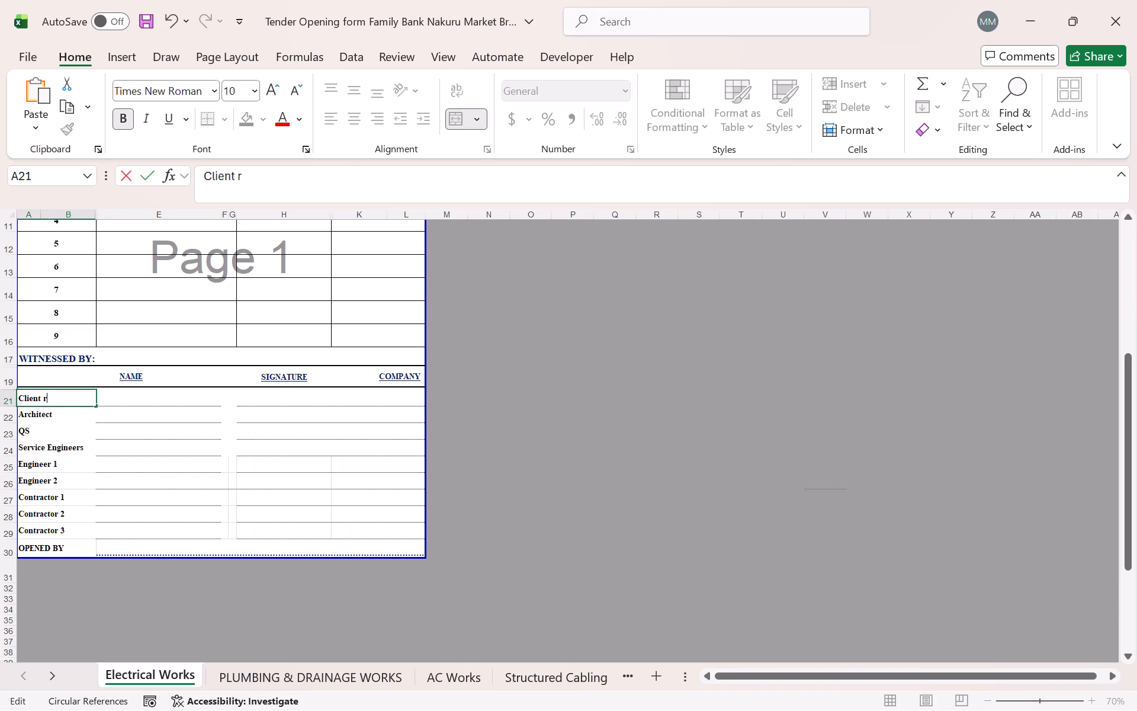
key("BackSpace")
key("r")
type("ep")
left_click(240, 515)
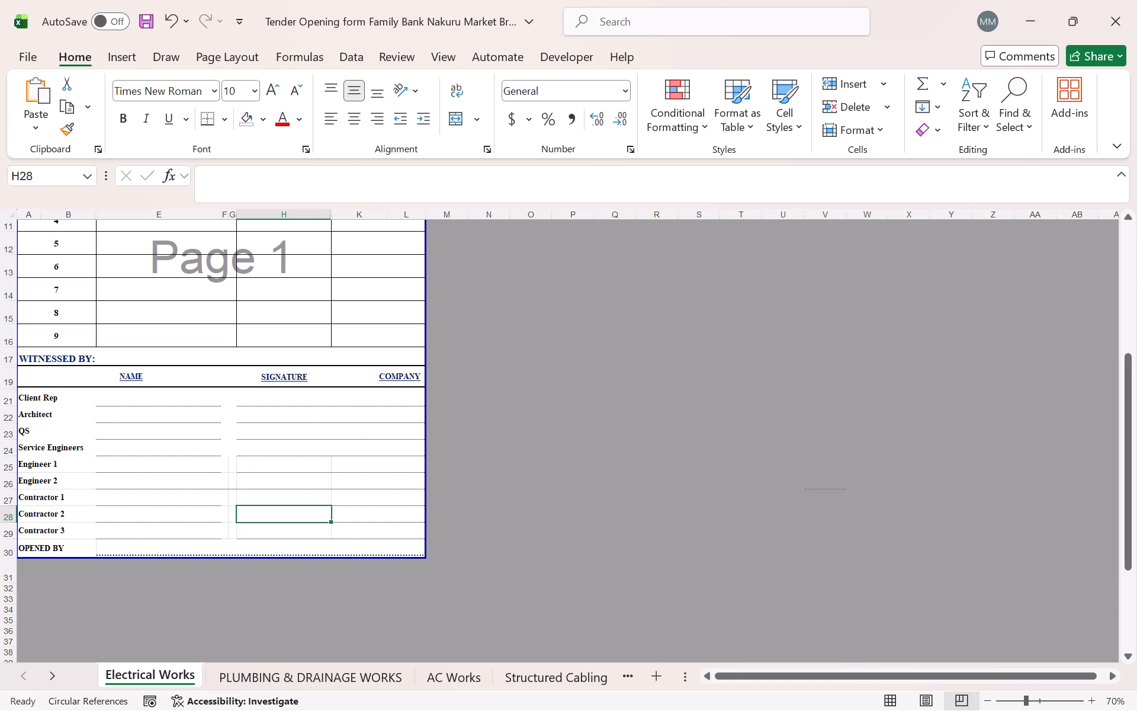
Insert a new witness row between Architect and QS.
left_click(7, 433)
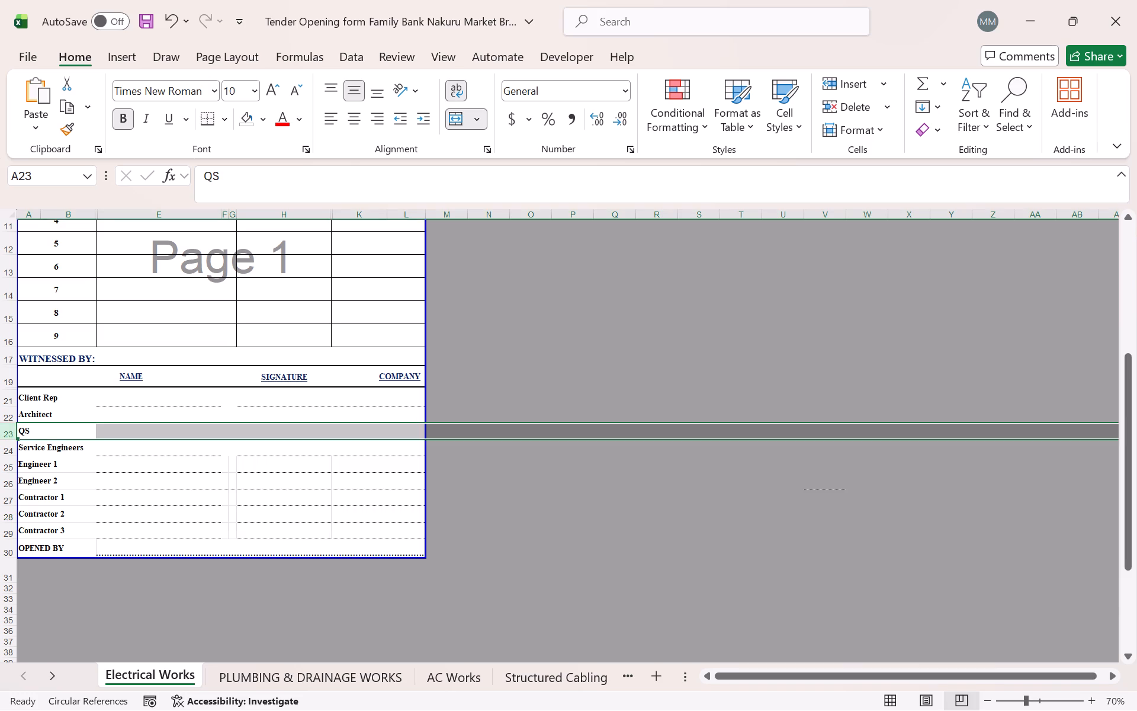
left_click(846, 78)
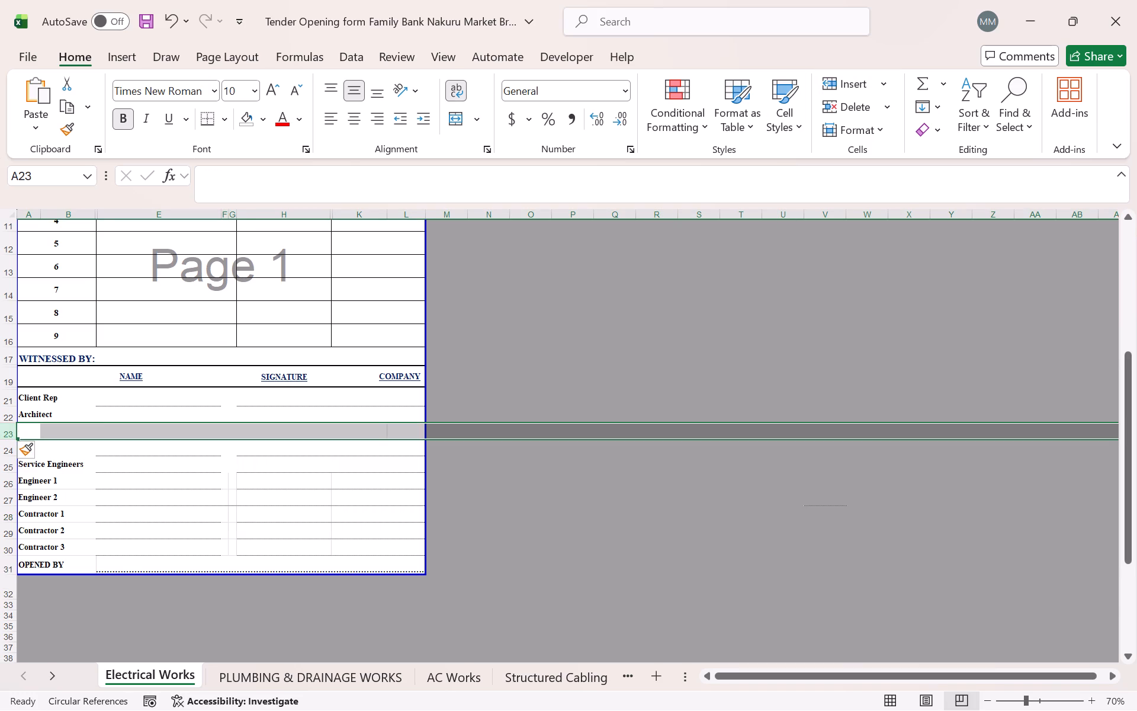
left_click(871, 502)
Copy the Architect label into the new blank witness row above QS.
left_click(53, 419)
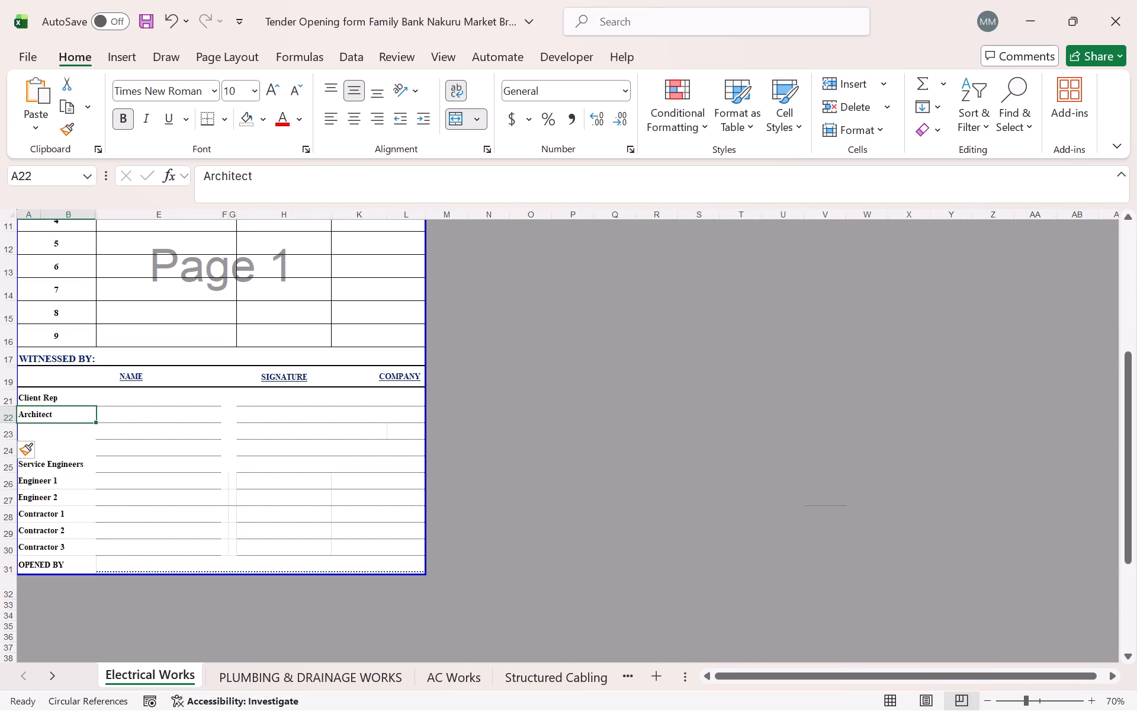
left_click(122, 485)
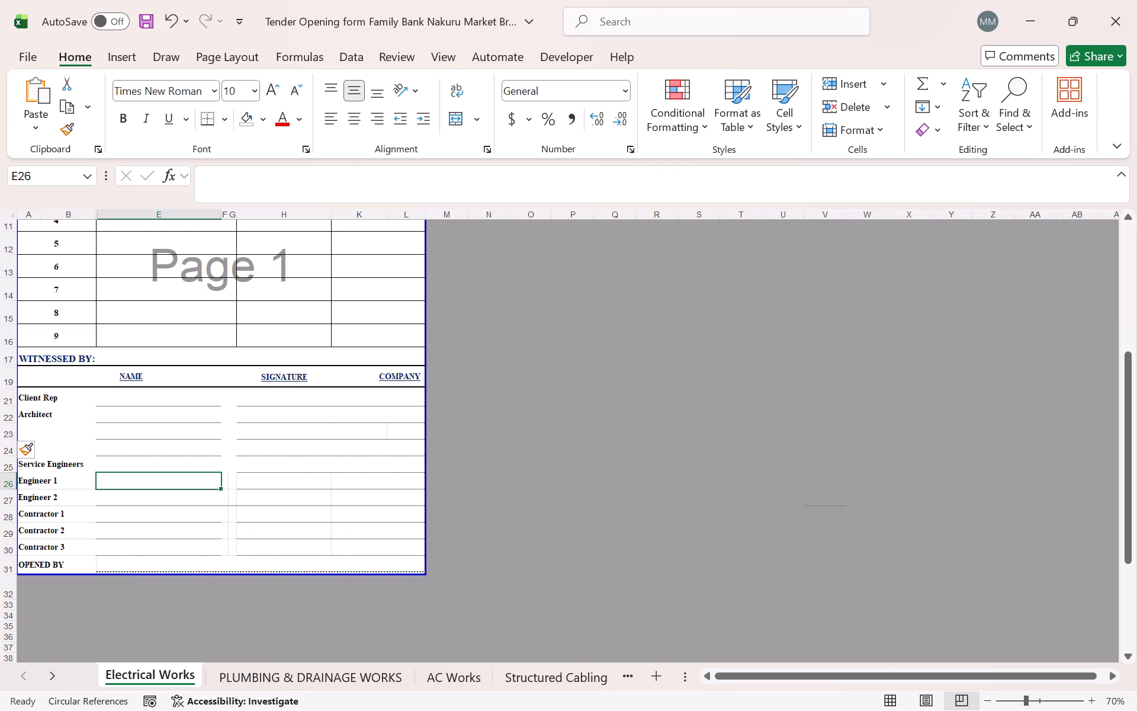
left_click(70, 421)
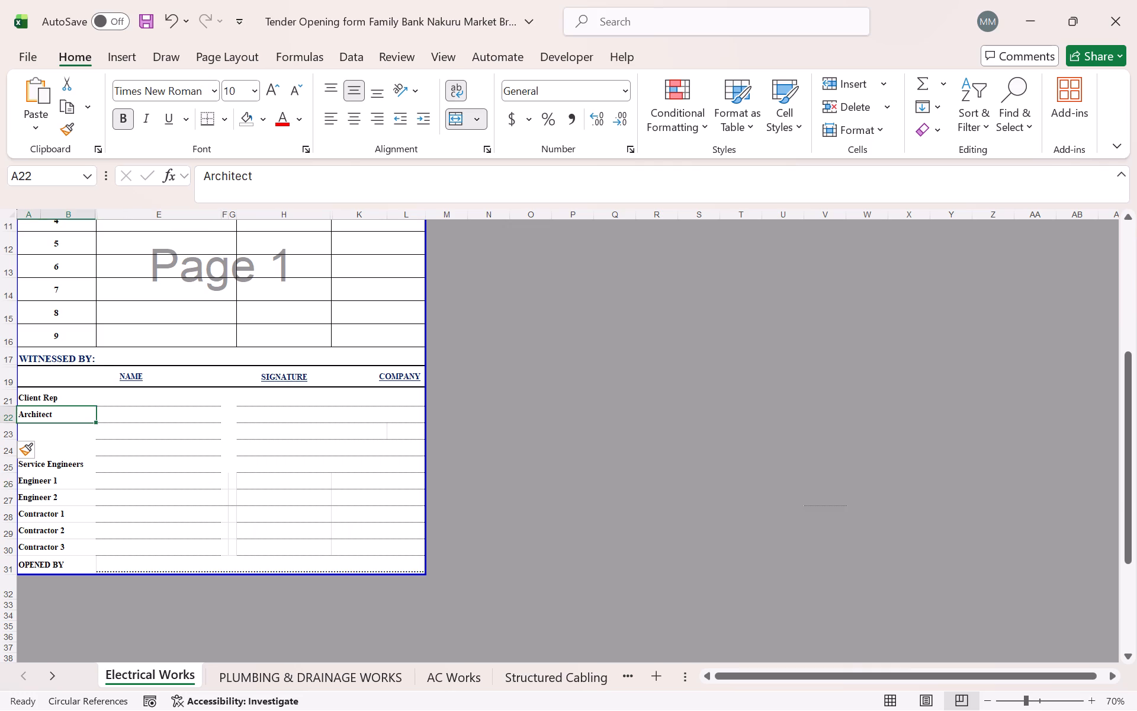
key("ctrl+c")
left_click(63, 435)
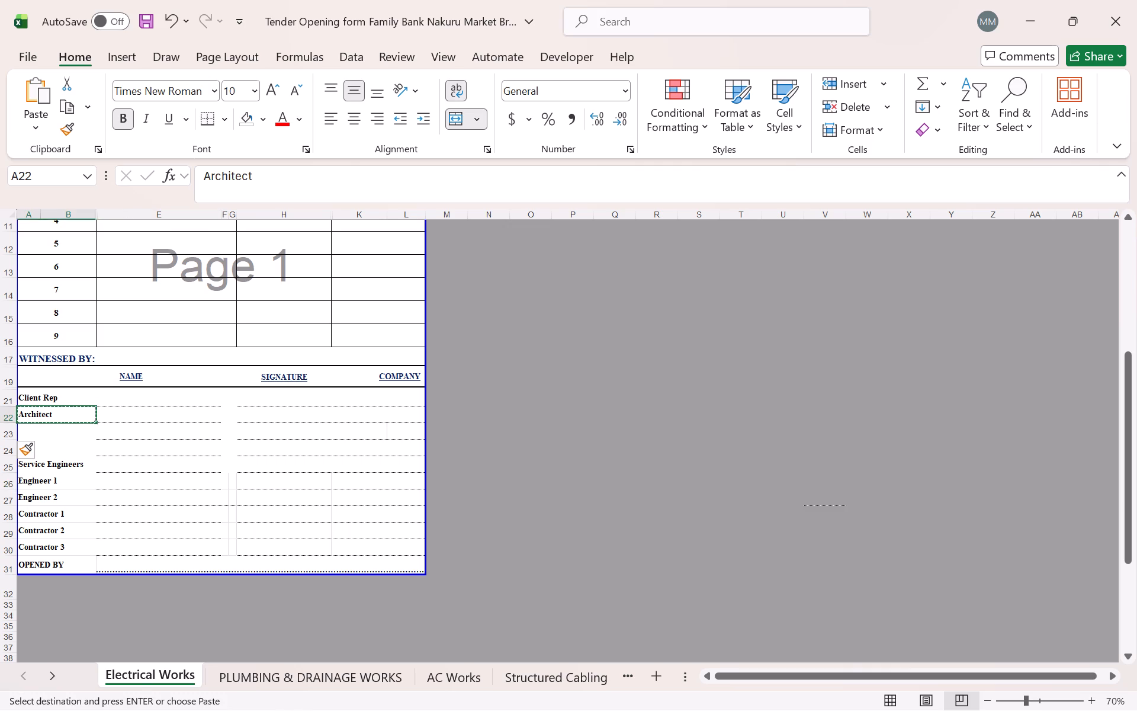
left_click(29, 432)
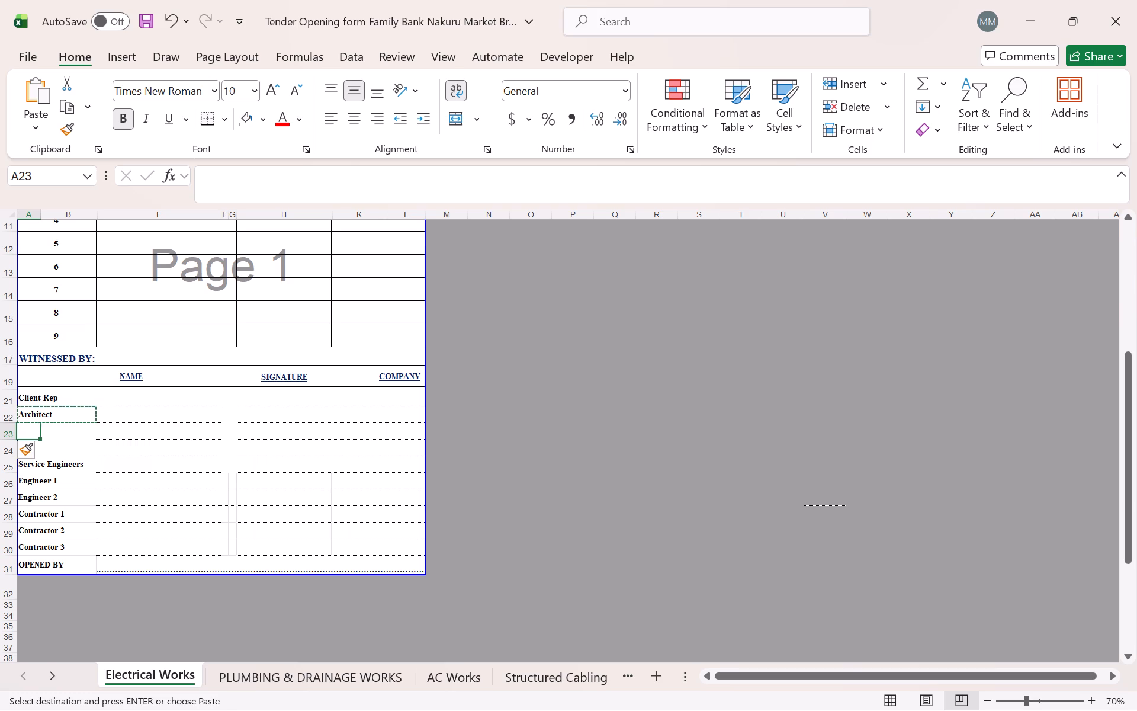
key("ctrl+v")
left_click(184, 495)
key("Escape")
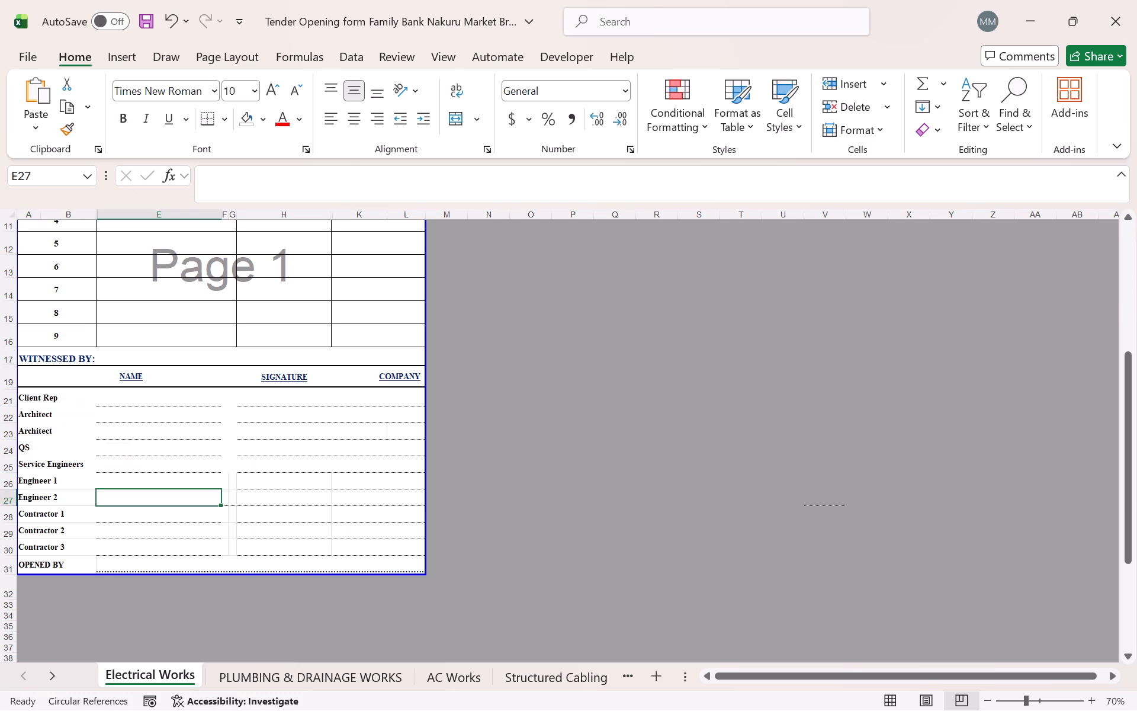
Review the updated form from the tender details down to the OPENED BY row.
left_click(165, 449)
scroll(182, 450, "up", 6)
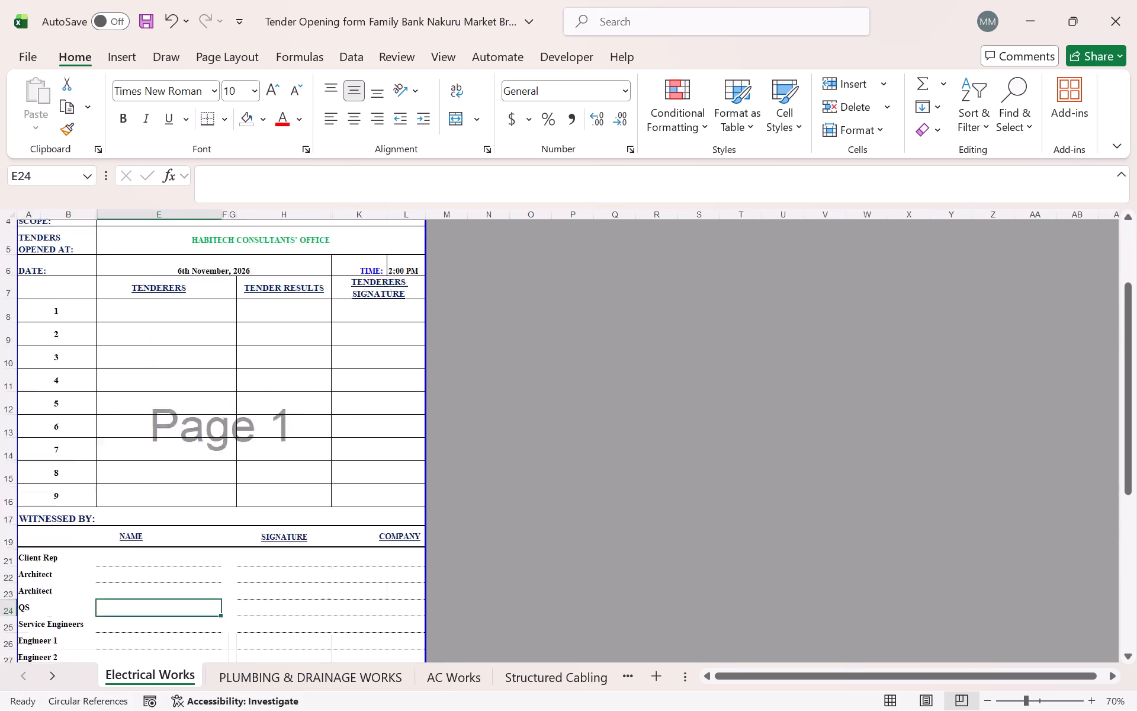
scroll(189, 444, "up", 7)
scroll(202, 421, "down", 5)
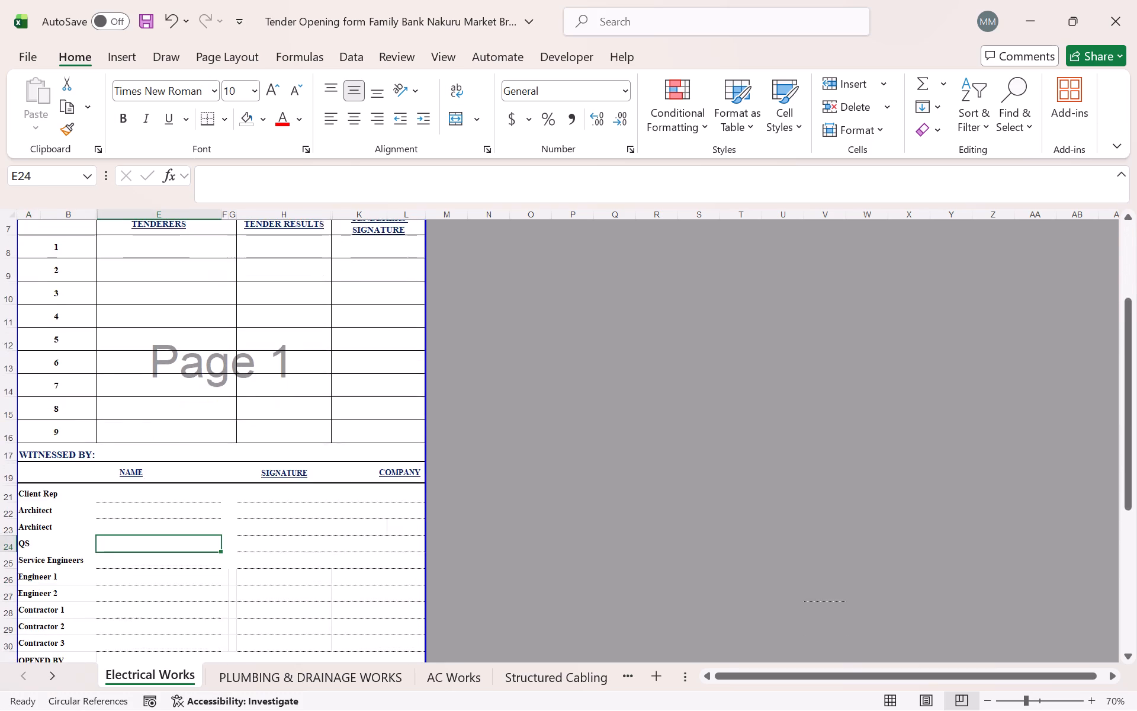
scroll(202, 421, "down", 6)
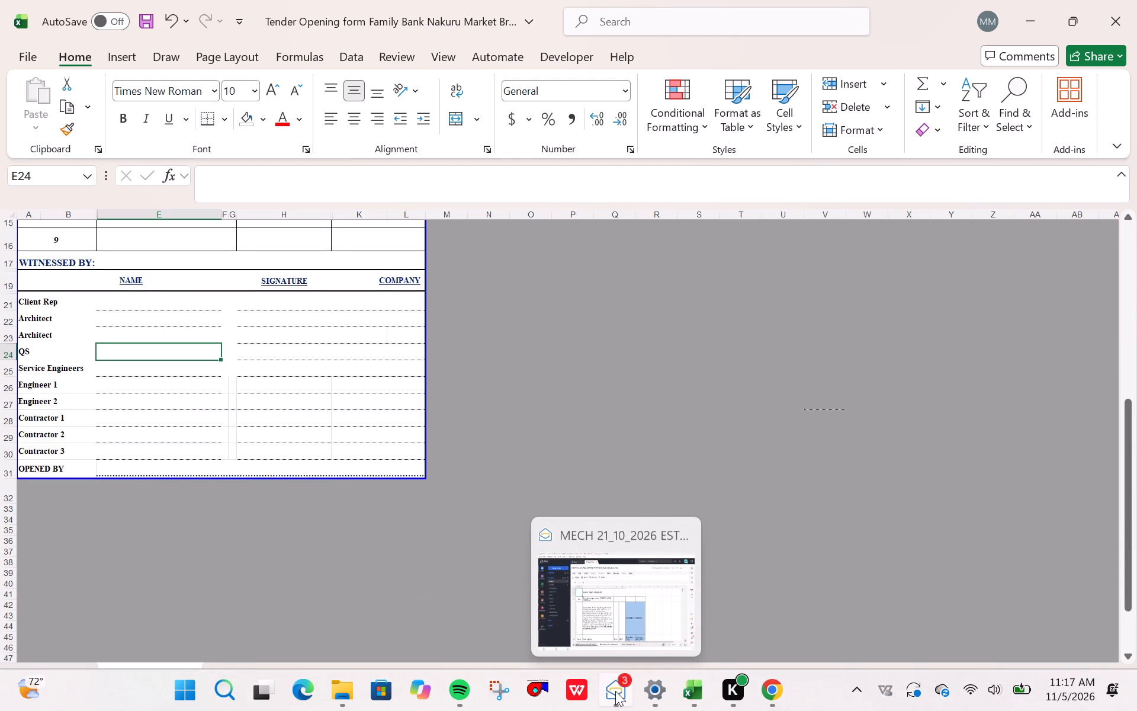
Switch to Zoho Mail and read the two Kayzen MEP Engineers emails about replacing Toshiba power noise filter PCBs.
left_click(622, 693)
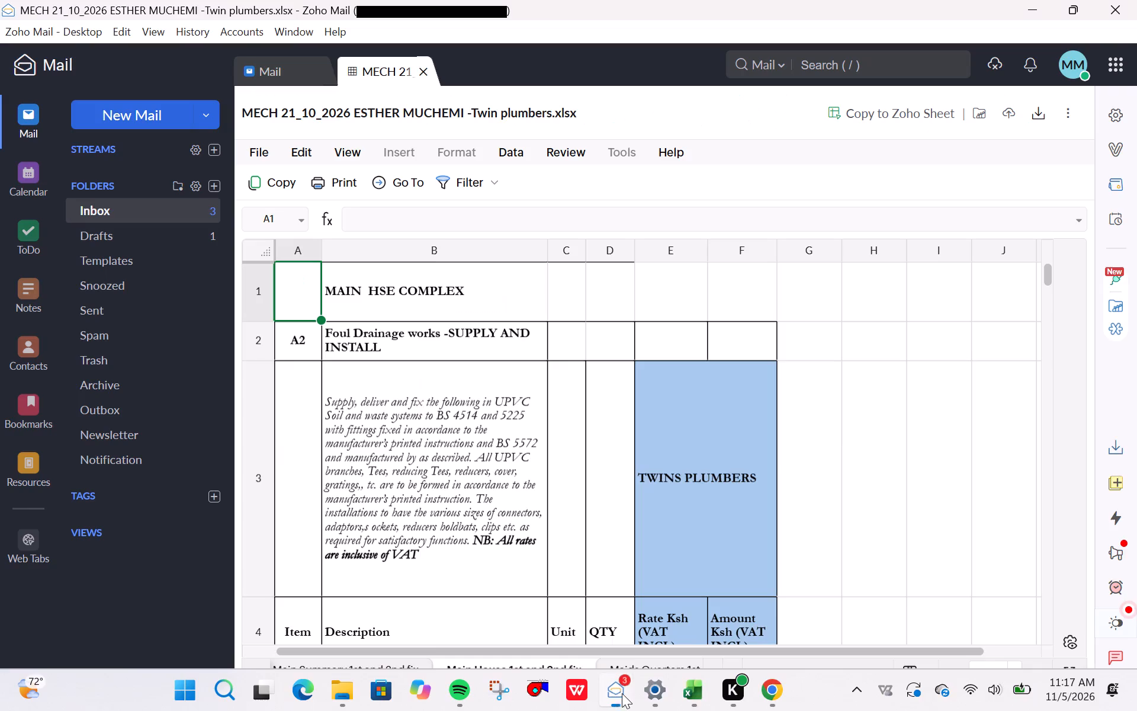
left_click(129, 211)
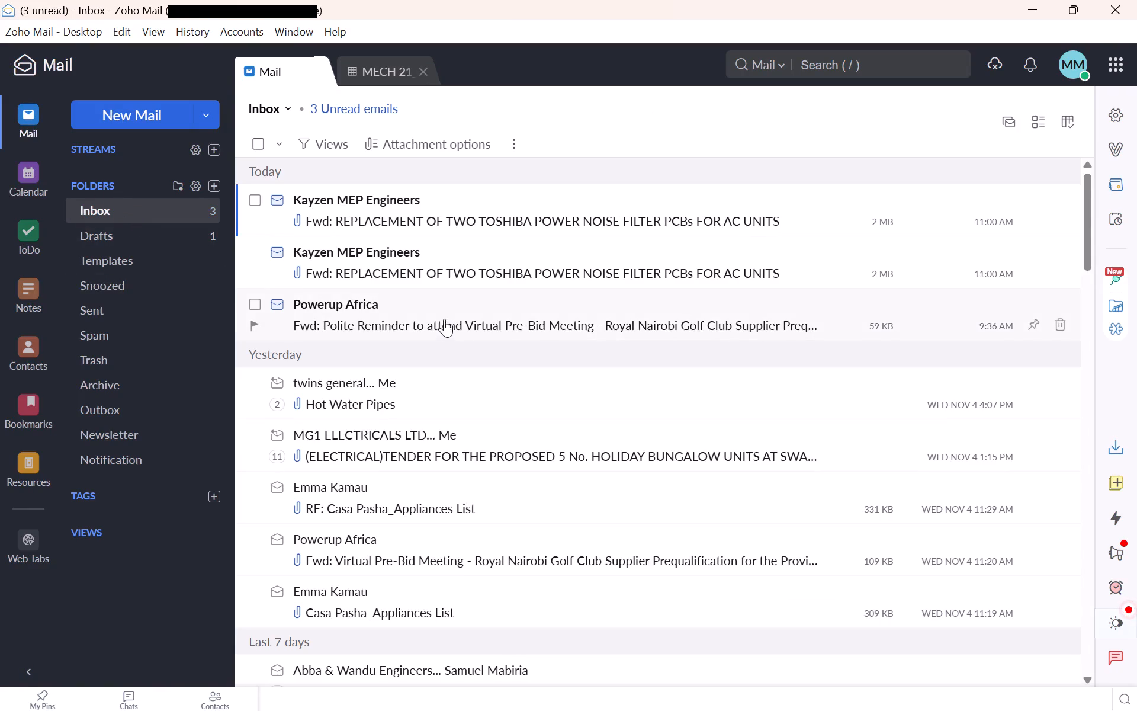
left_click(467, 269)
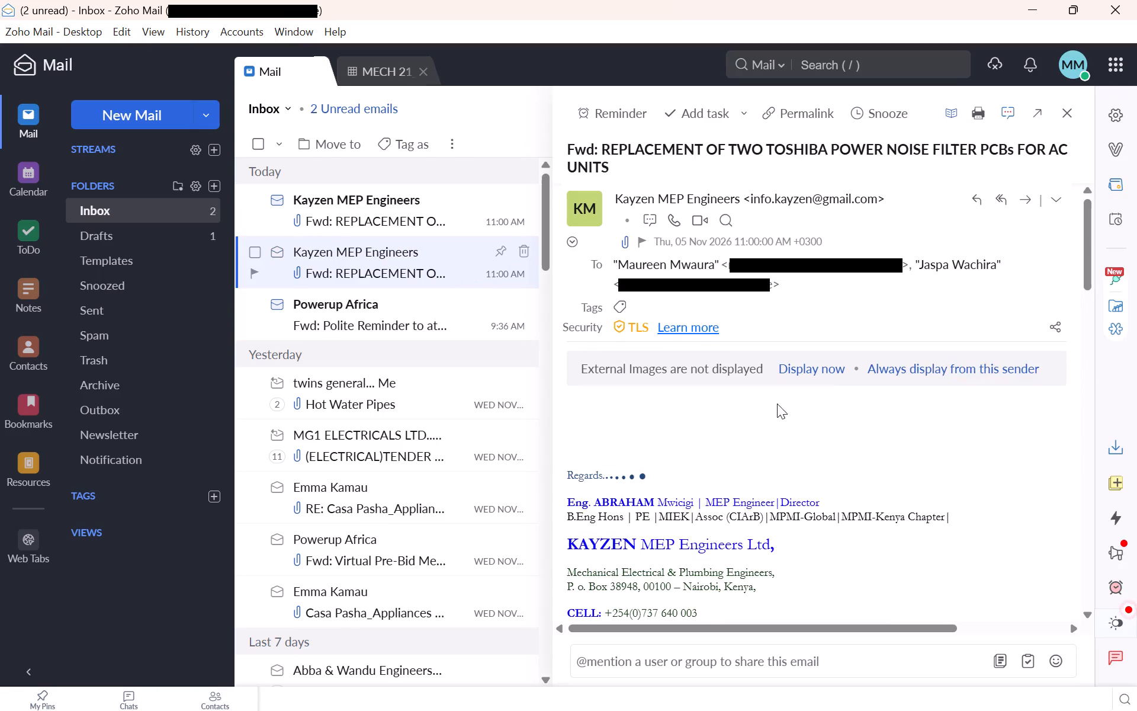
scroll(789, 407, "down", 5)
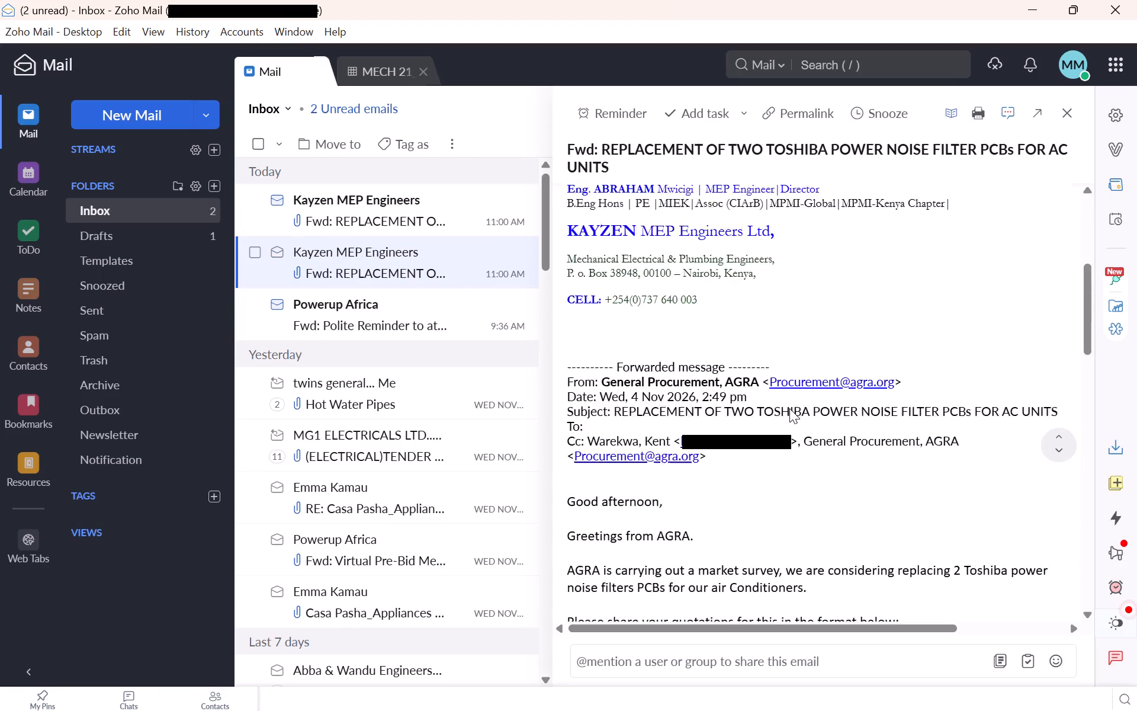
scroll(789, 408, "down", 3)
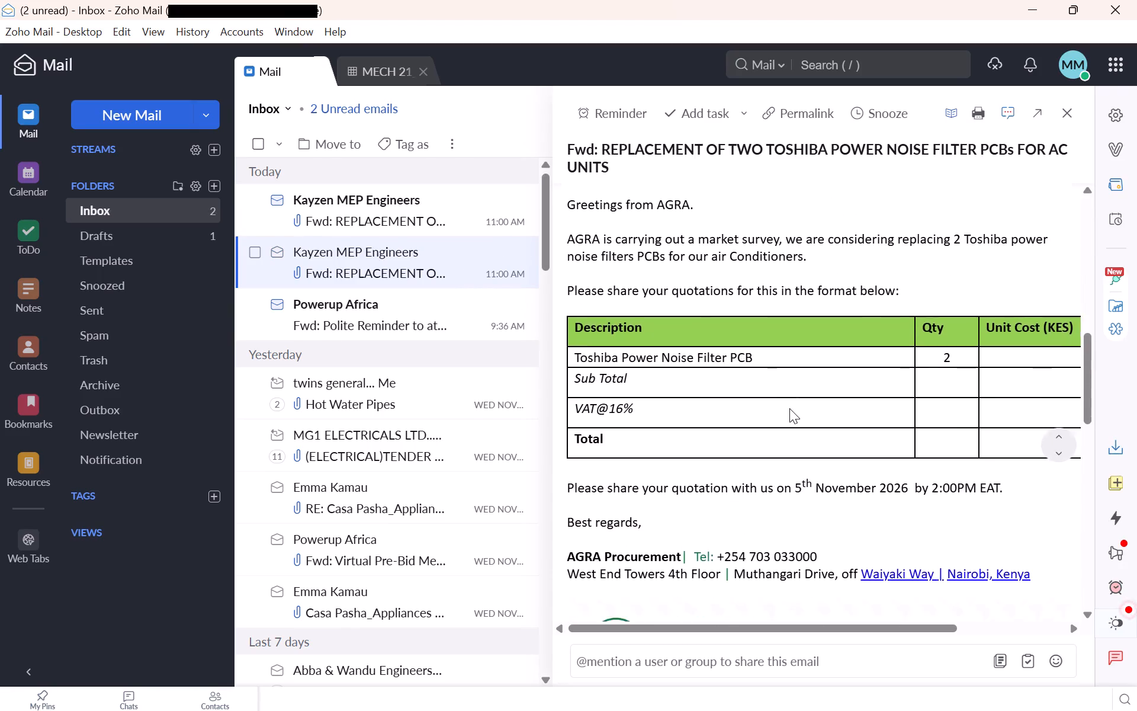
scroll(789, 408, "down", 9)
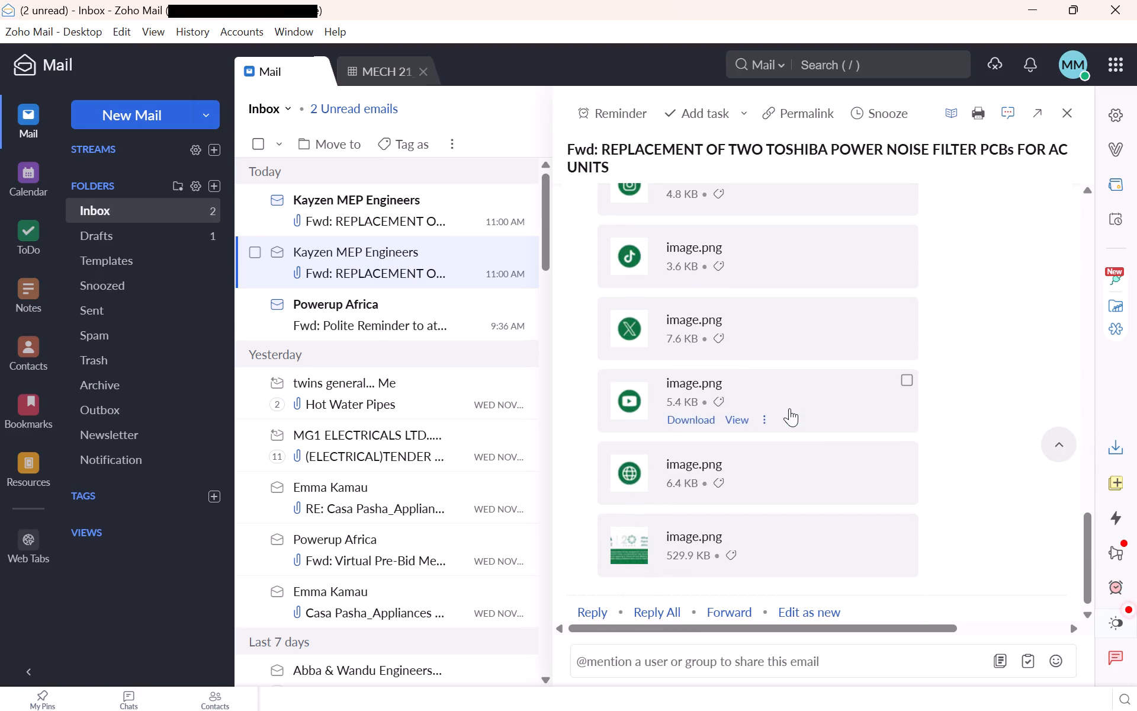
scroll(789, 408, "up", 20)
left_click(400, 218)
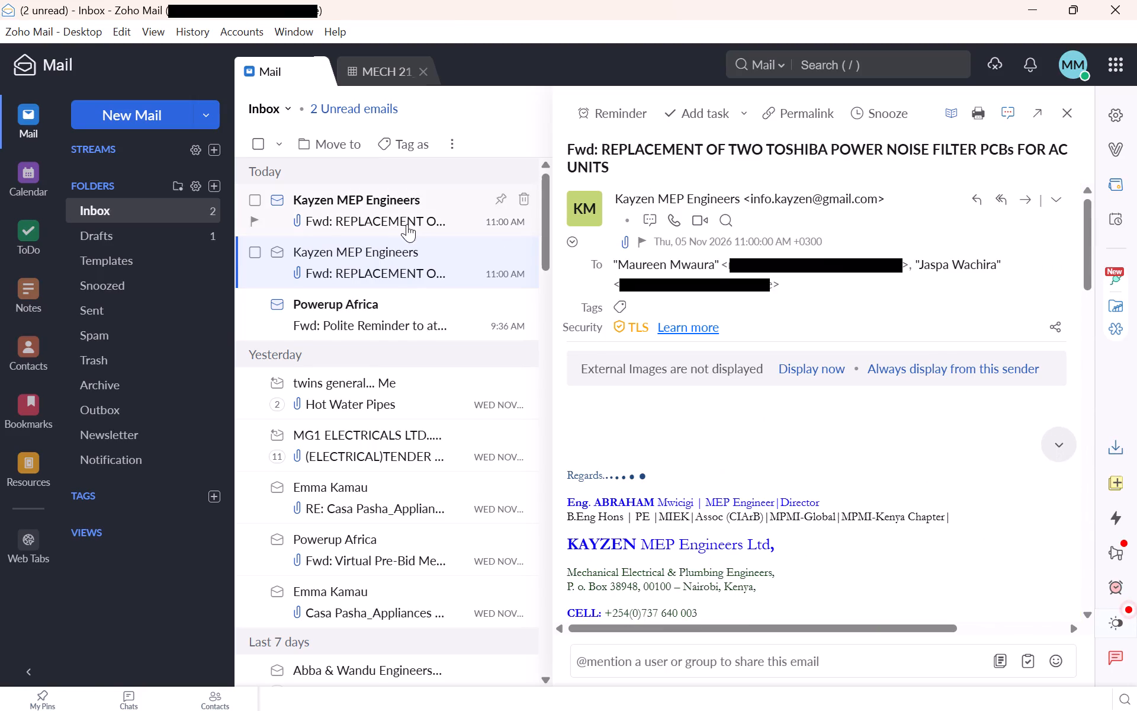
scroll(827, 454, "down", 16)
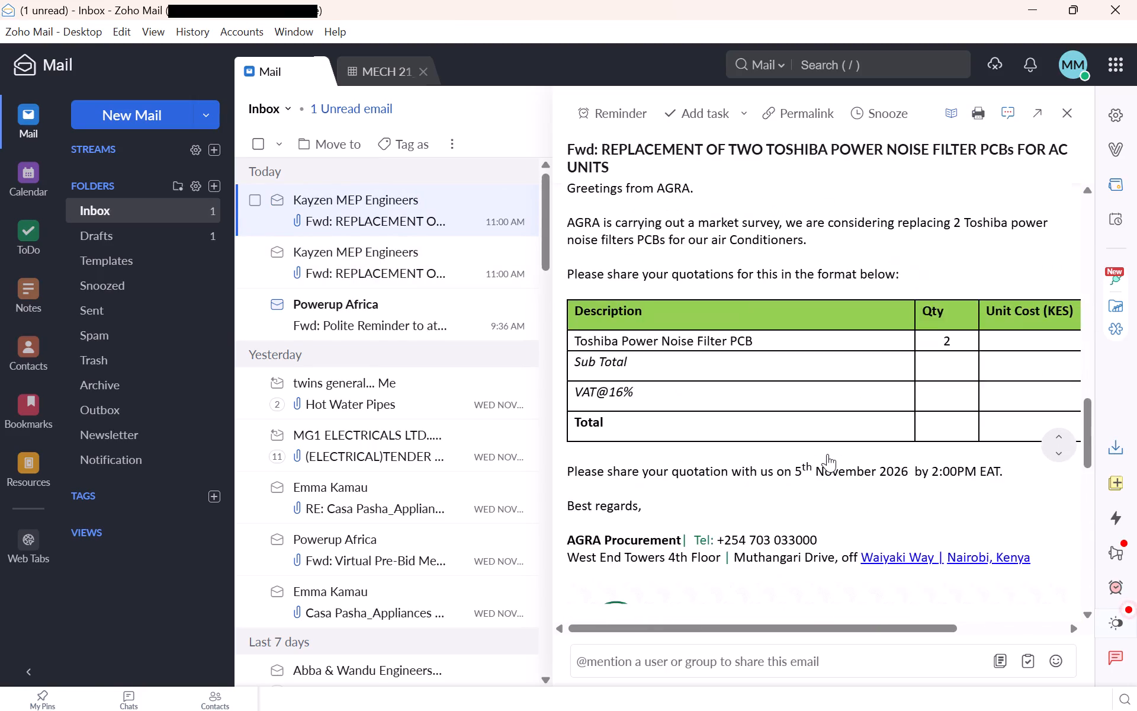
scroll(827, 454, "down", 19)
Read the Powerup Africa email about the Royal Nairobi Golf Club virtual pre-bid meeting, then return to the tender form.
left_click(388, 333)
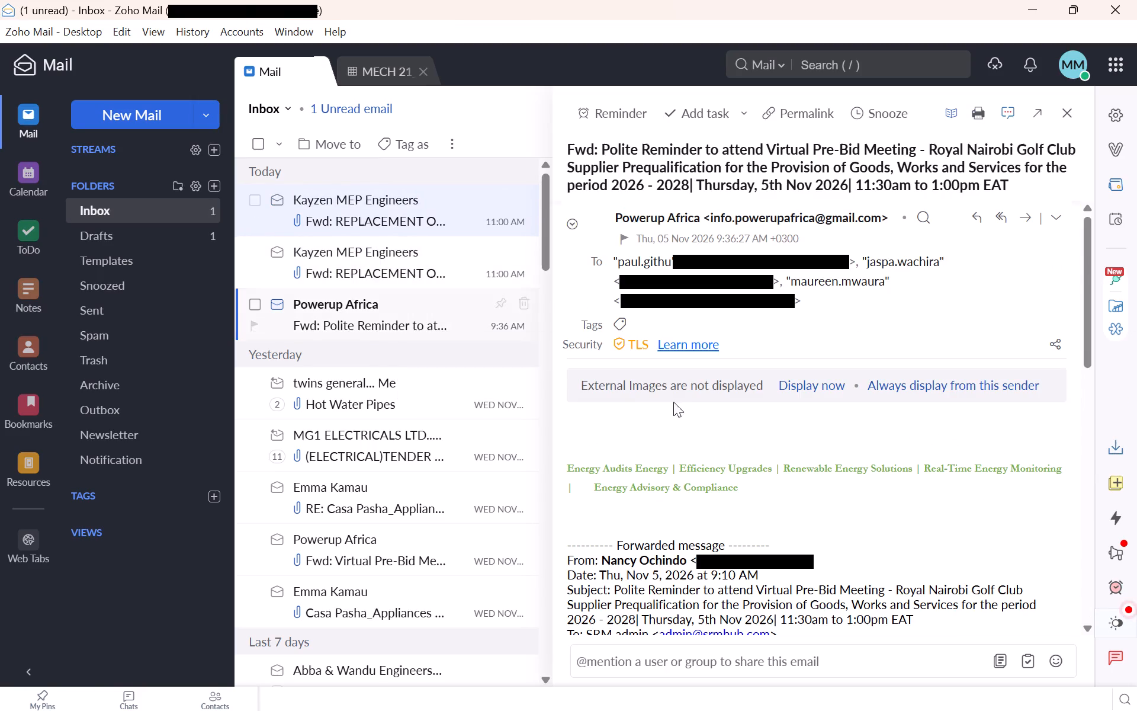
scroll(786, 416, "down", 16)
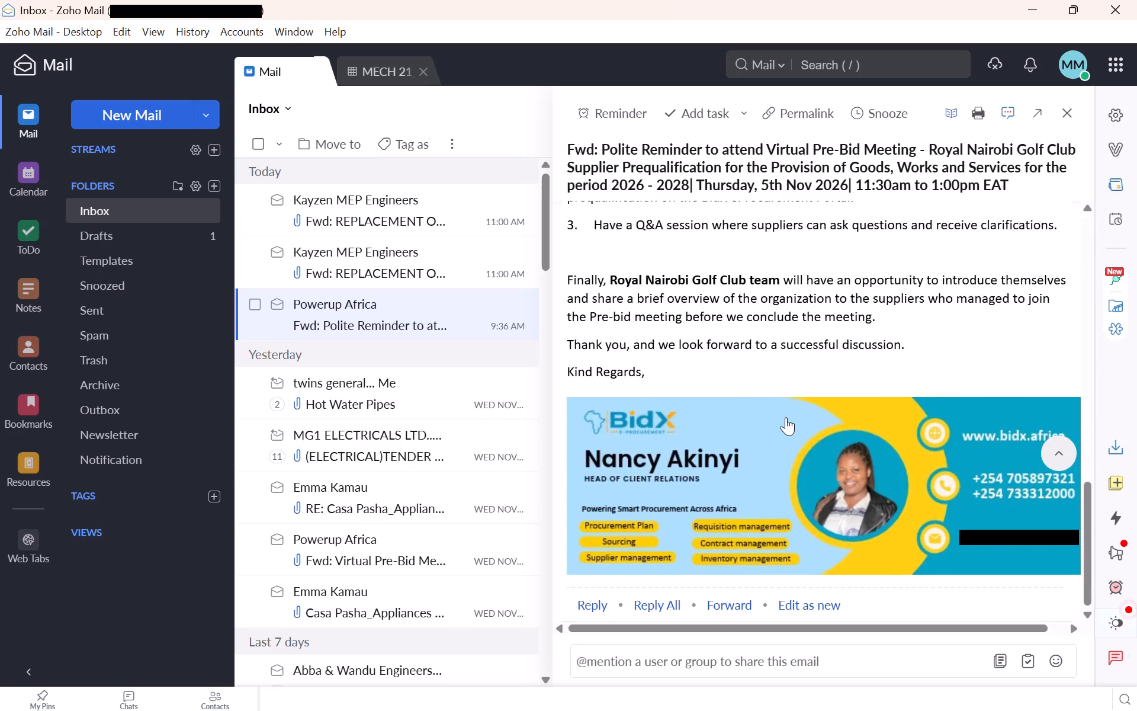
scroll(786, 417, "down", 6)
scroll(786, 414, "up", 14)
left_click(1028, 8)
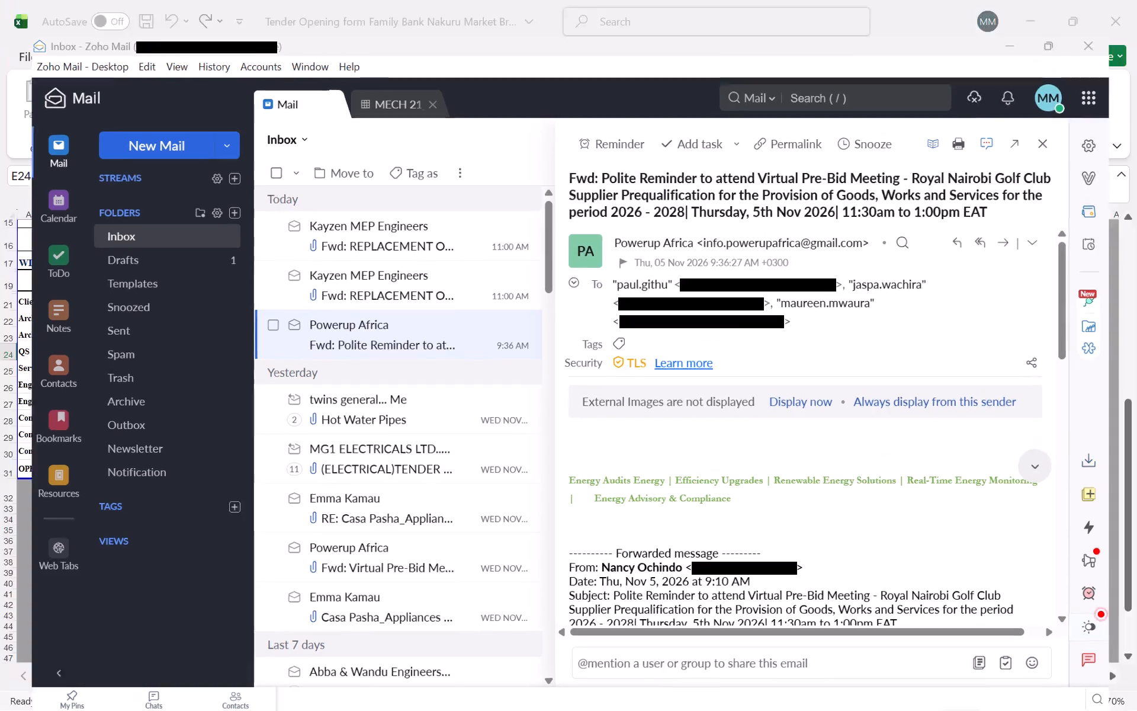
Open the Proposed MEP Bidders List workbook from the SWARA project's KAYZEN SCOPE, Tender Documents, Proposed bidders list folder.
scroll(67, 316, "up", 17)
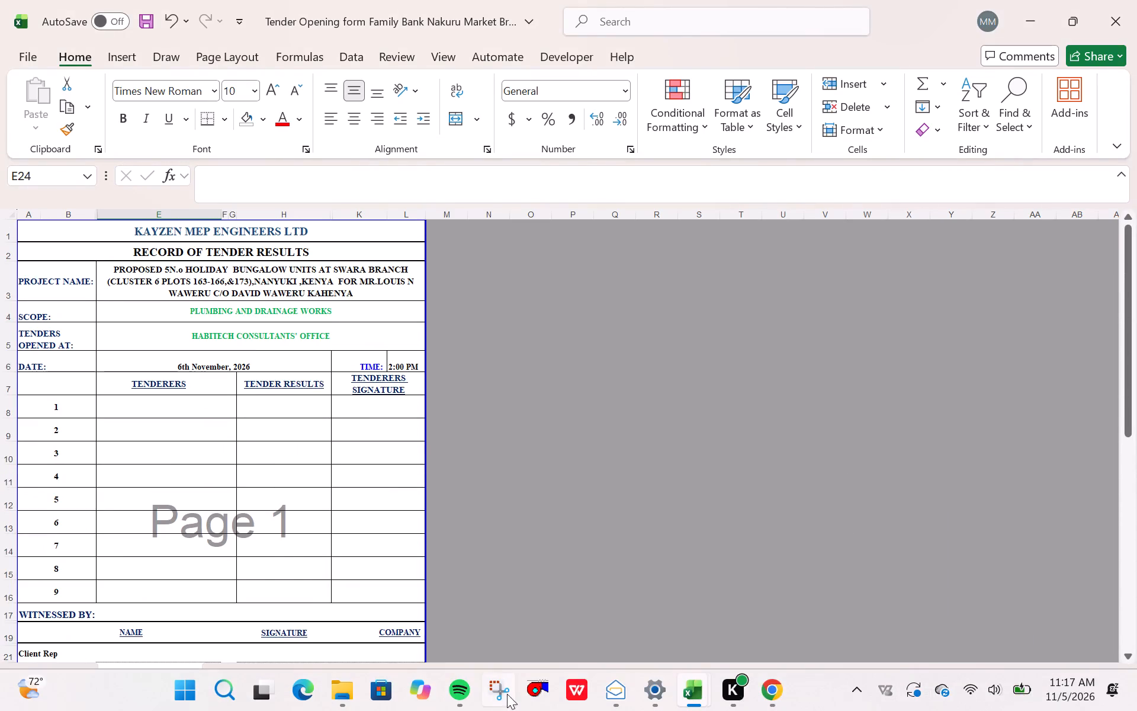
left_click(342, 693)
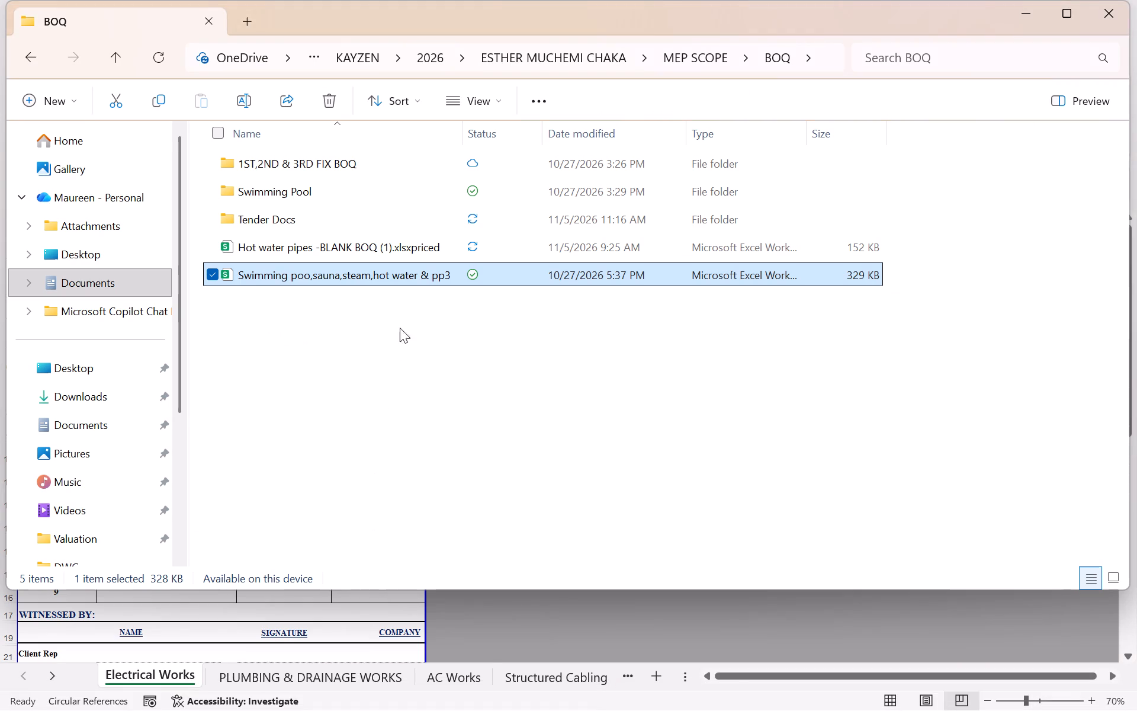
left_click(614, 54)
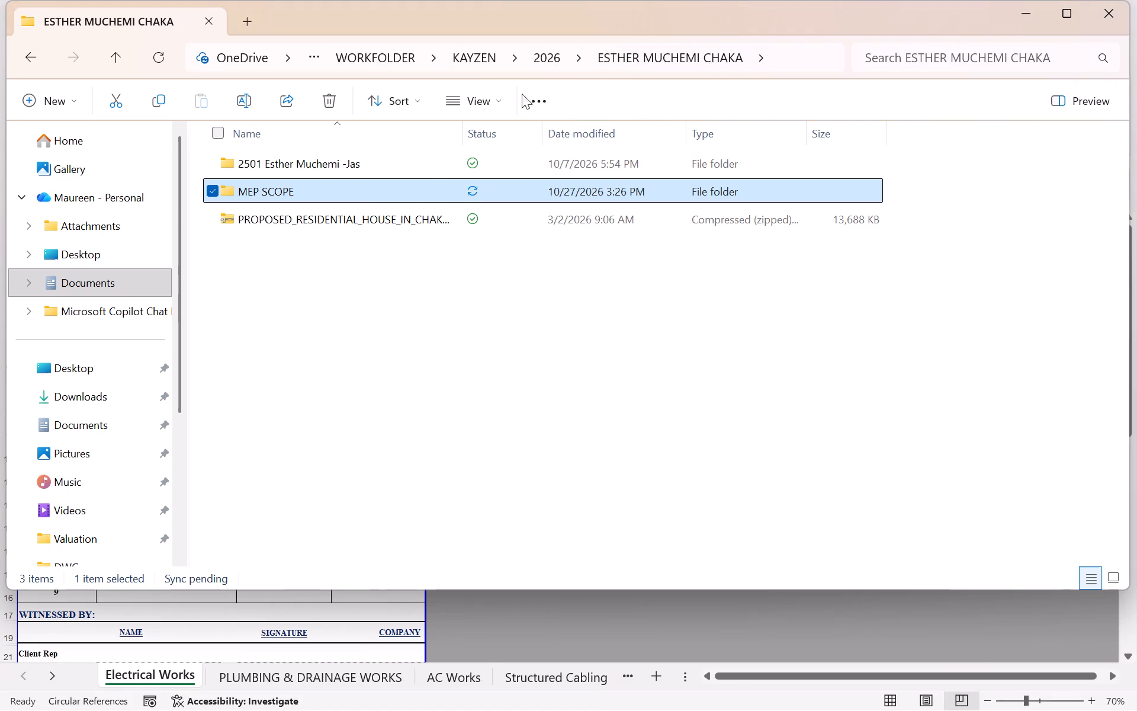
left_click(547, 64)
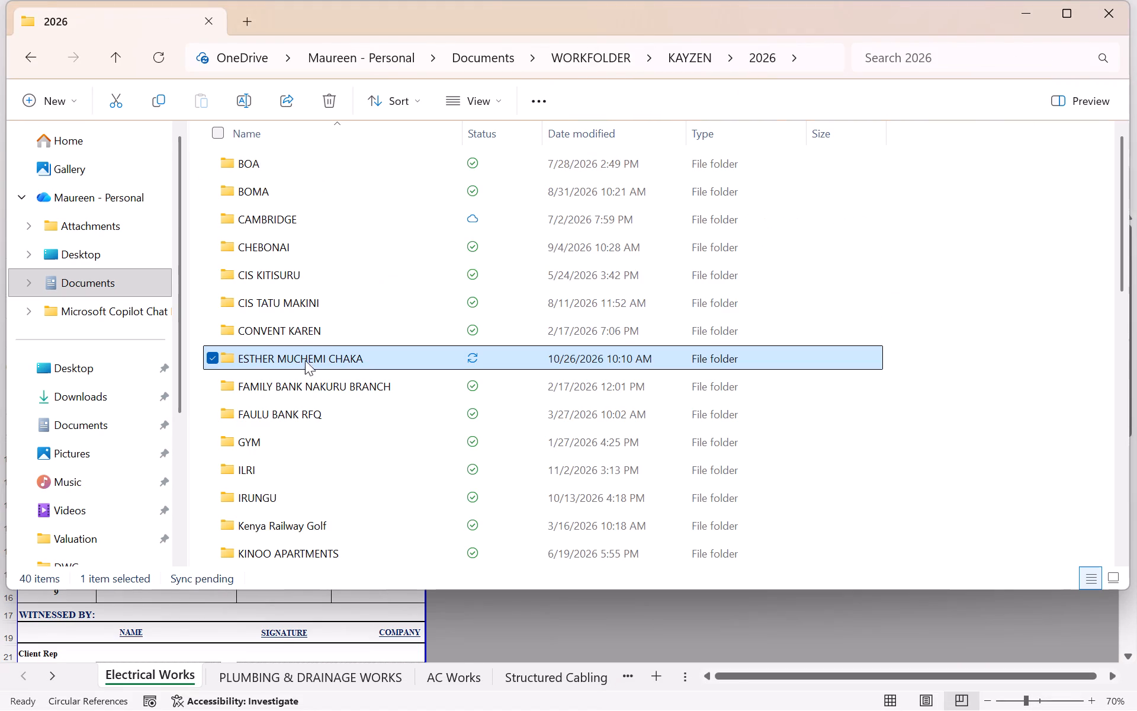
scroll(320, 434, "down", 4)
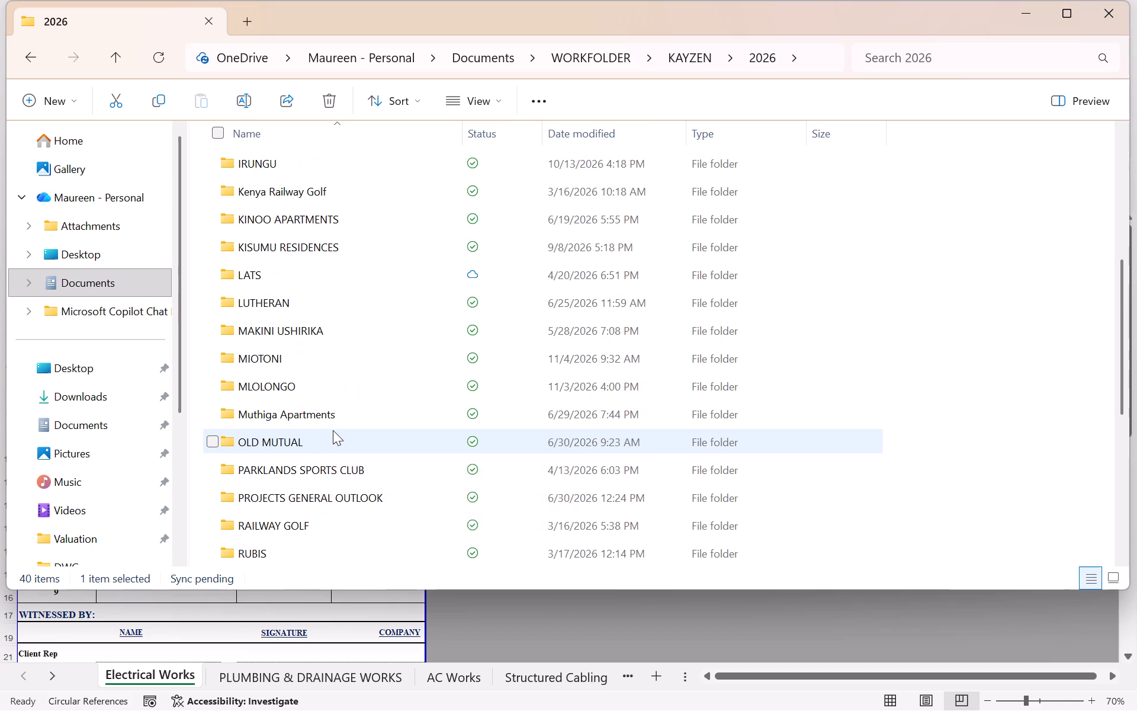
scroll(335, 448, "down", 2)
double_click(336, 472)
double_click(346, 190)
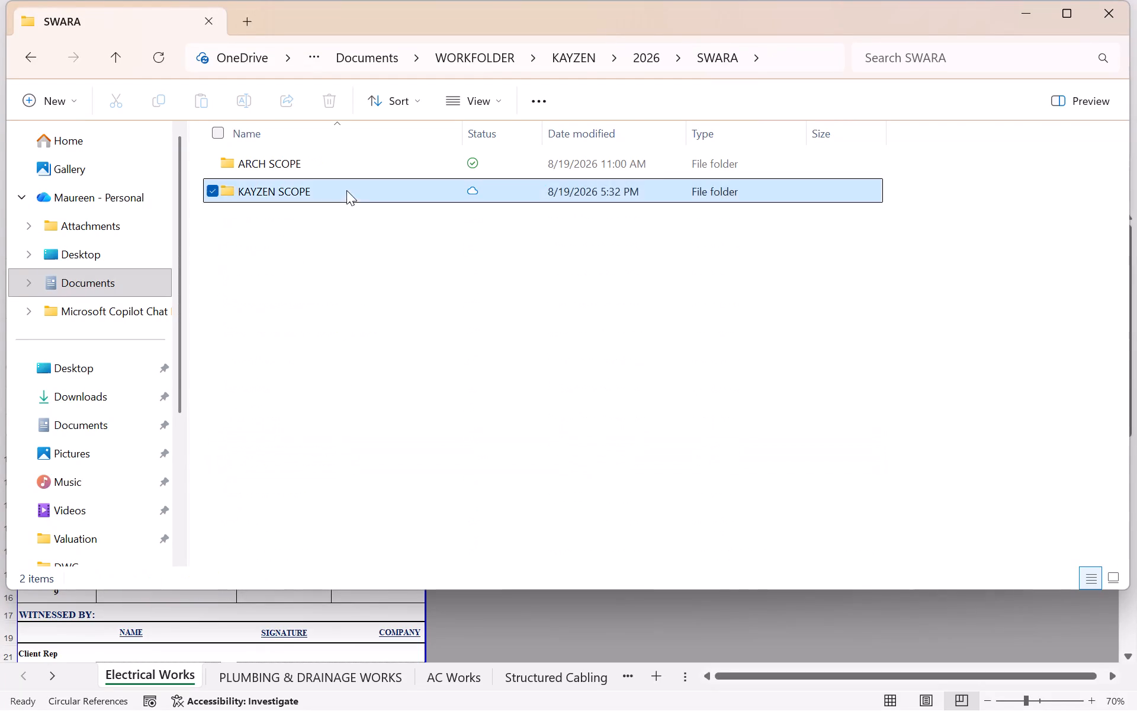
double_click(363, 249)
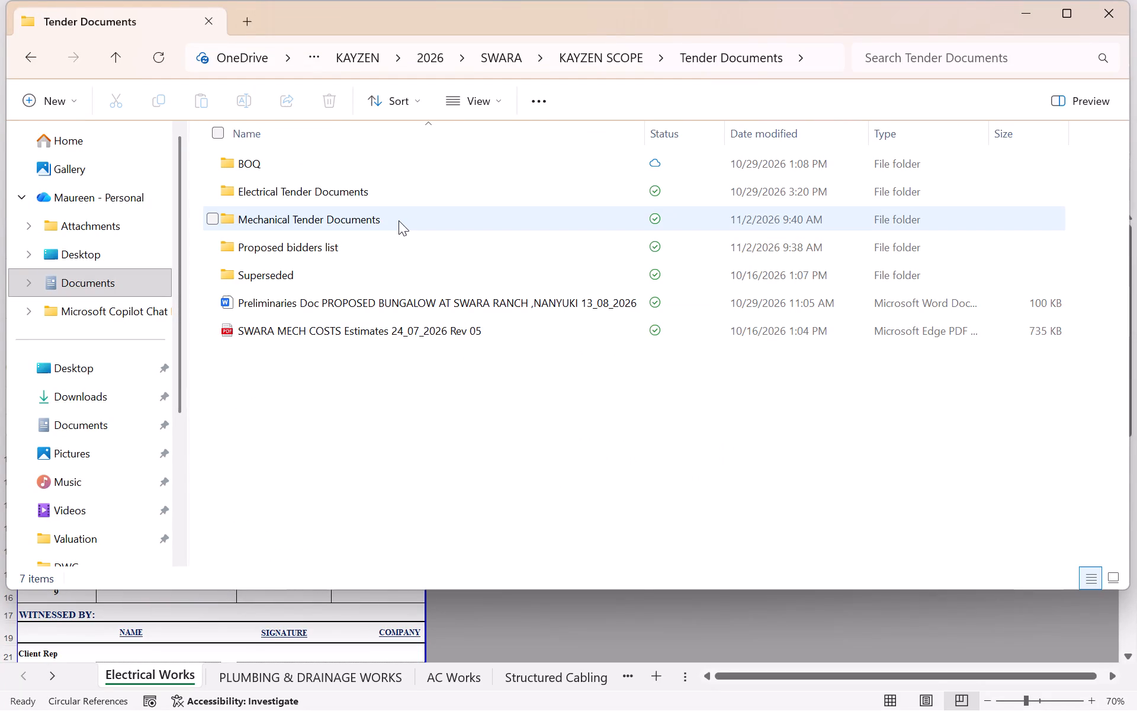
double_click(400, 248)
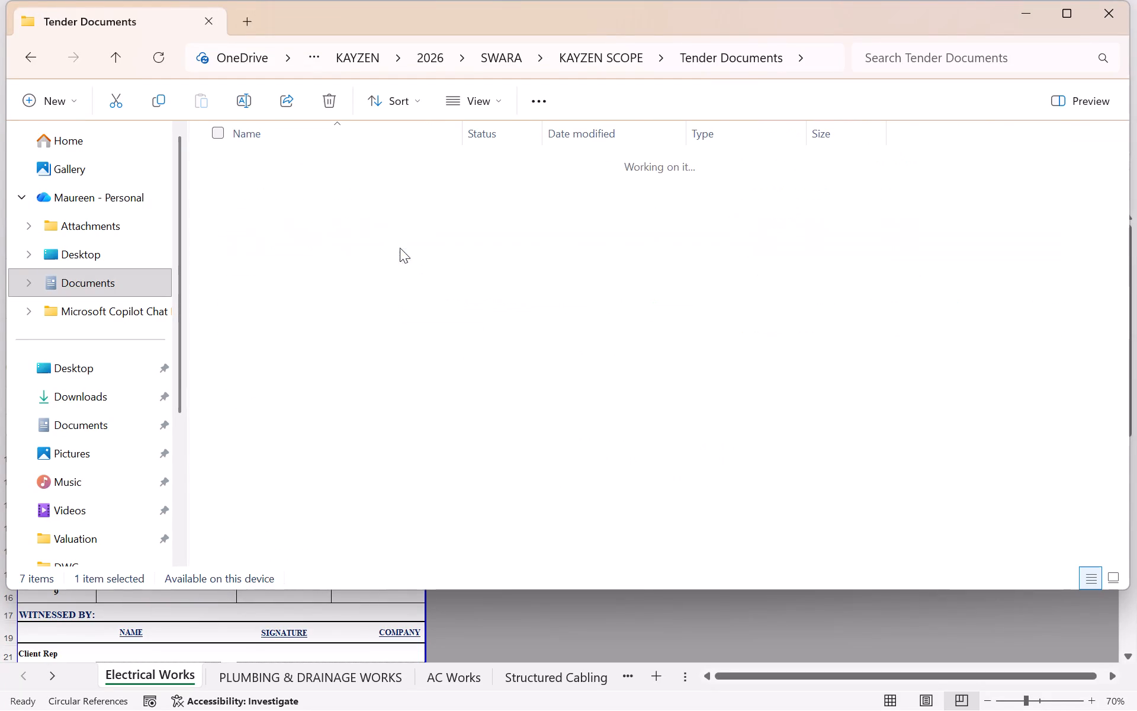
double_click(399, 278)
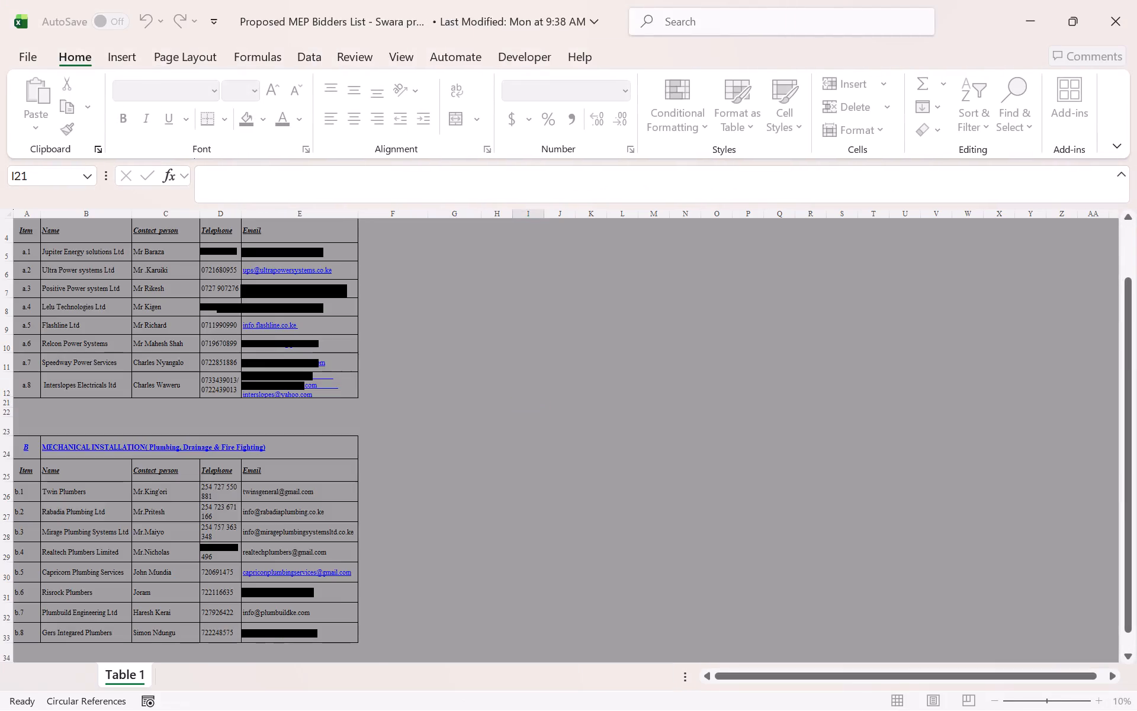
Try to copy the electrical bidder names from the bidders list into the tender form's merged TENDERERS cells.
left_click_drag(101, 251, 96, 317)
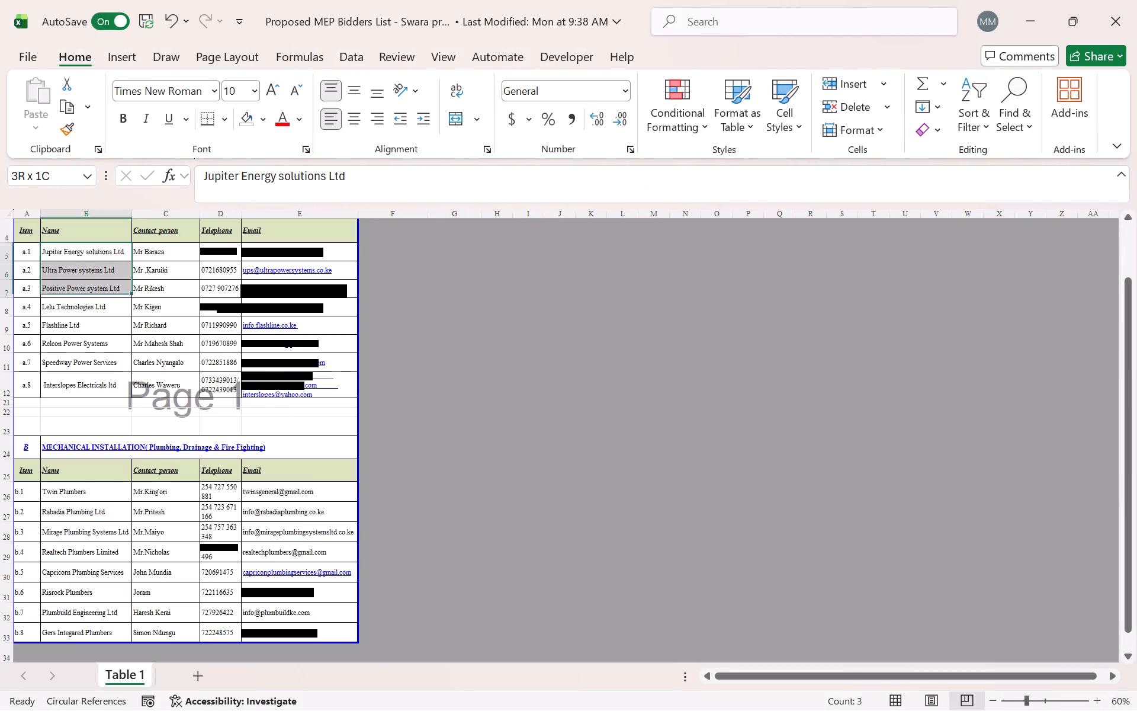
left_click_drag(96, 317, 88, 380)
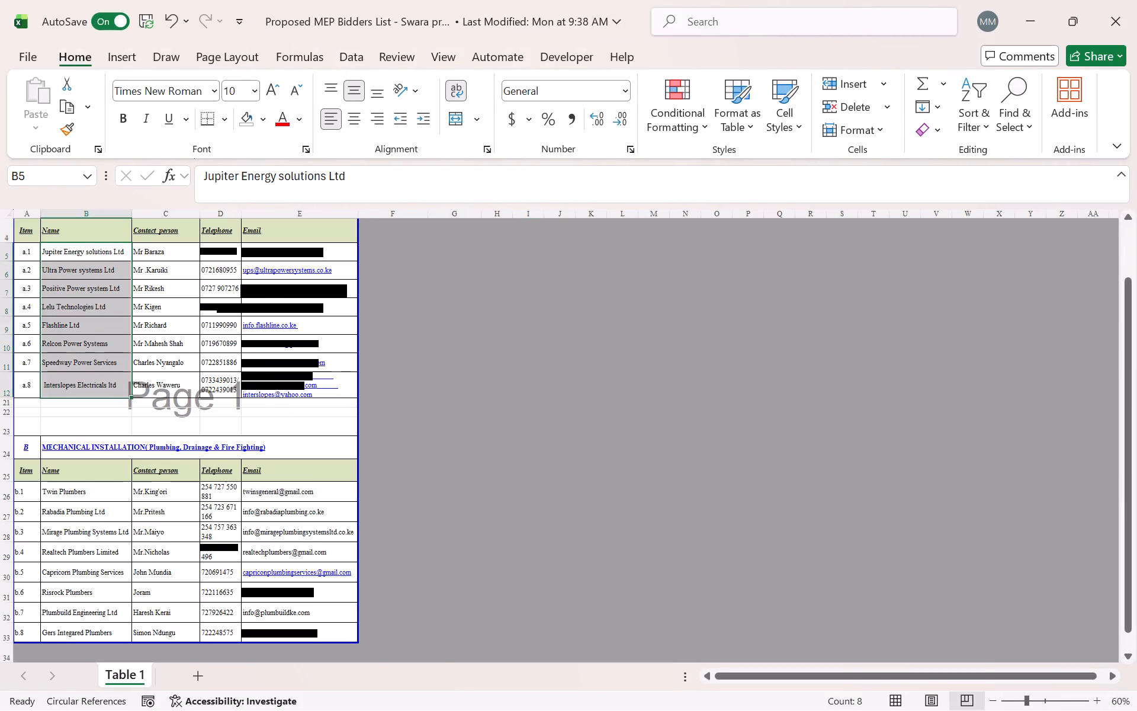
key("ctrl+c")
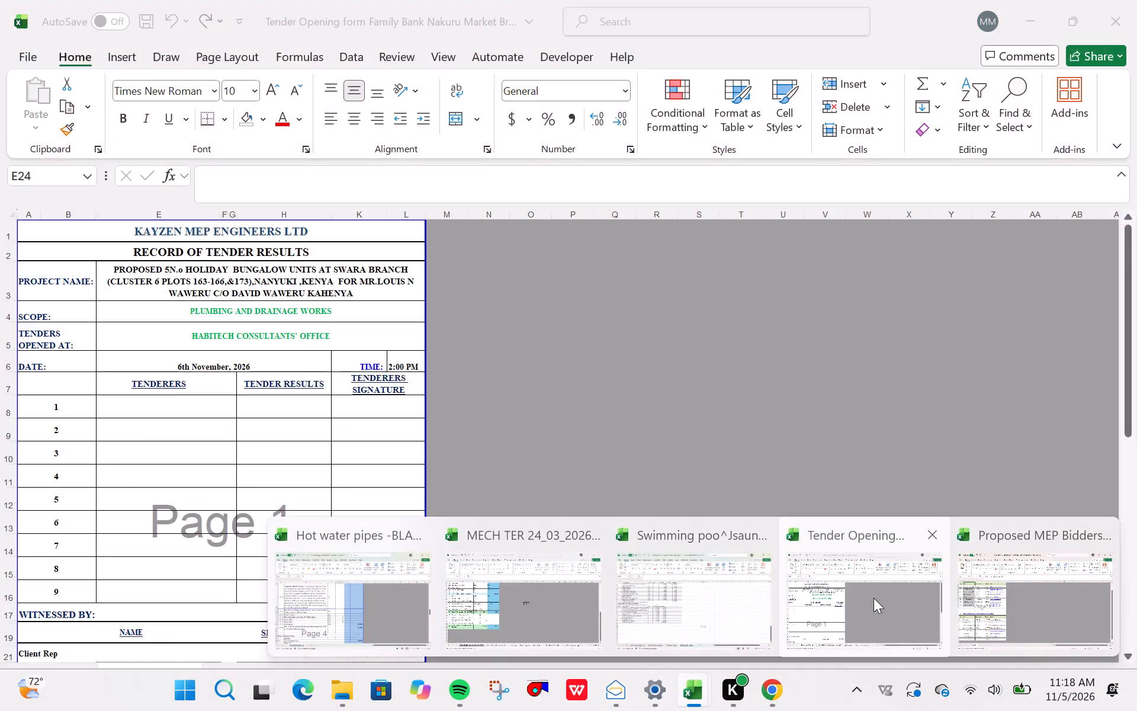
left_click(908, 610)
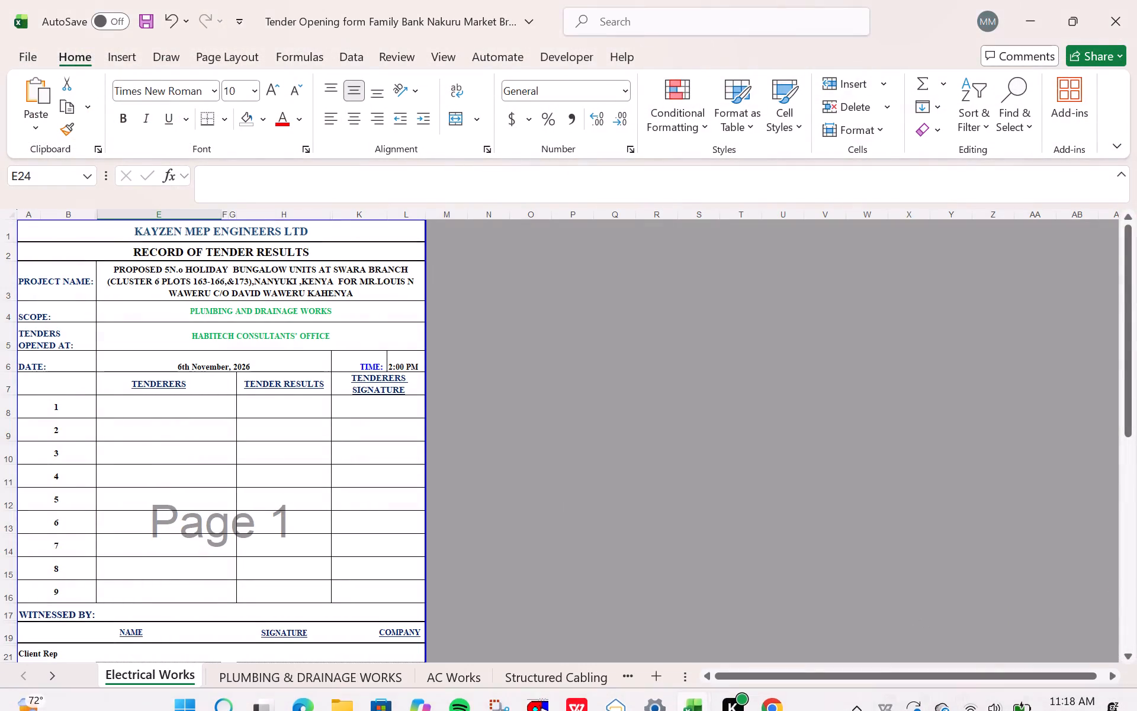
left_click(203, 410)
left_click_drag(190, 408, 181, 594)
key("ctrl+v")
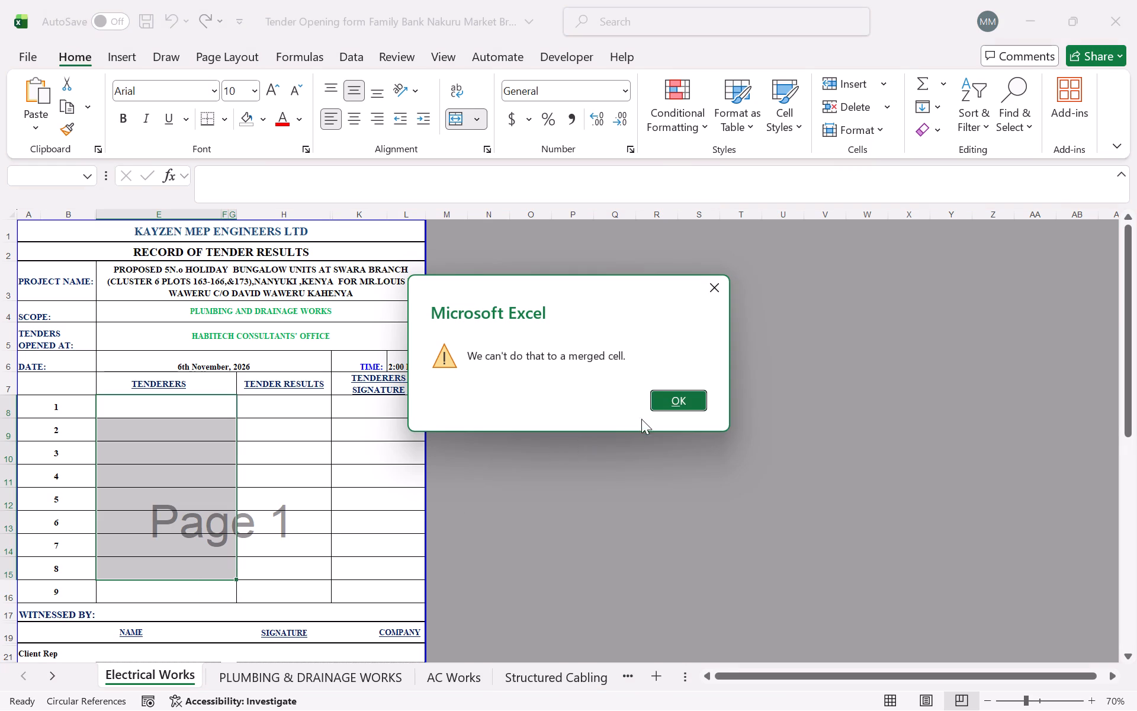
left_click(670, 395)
Unmerge the TENDERERS cells in rows 1 to 9 of the tender results table.
left_click(154, 404)
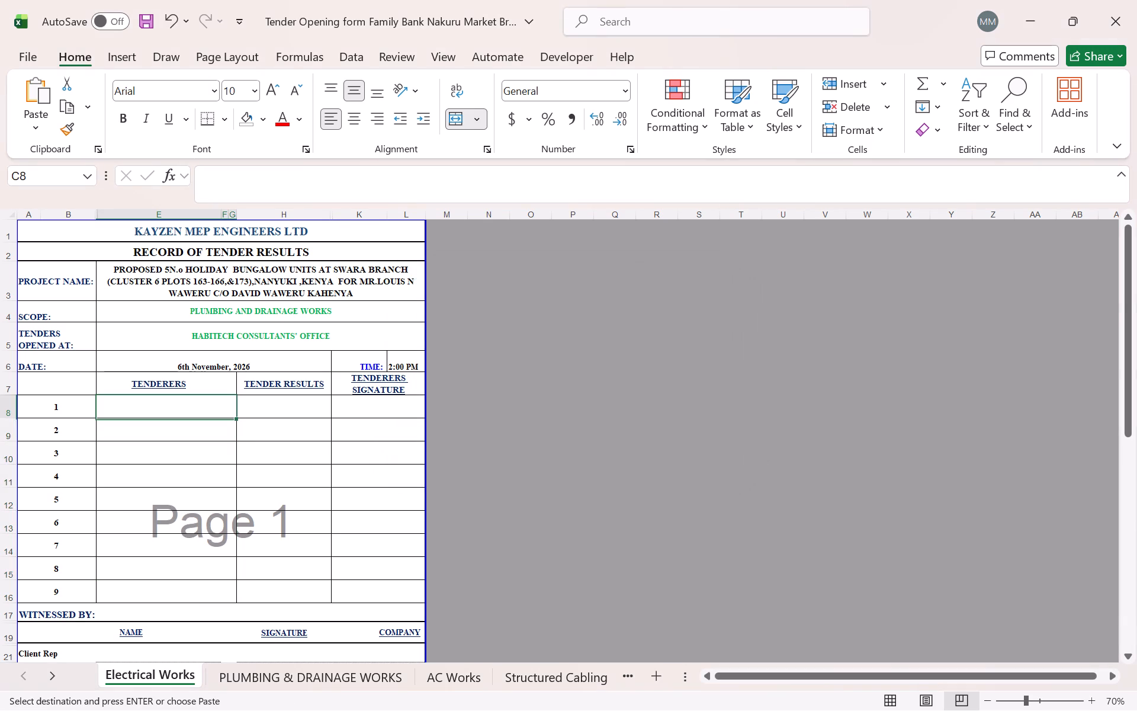
left_click_drag(158, 407, 162, 583)
left_click(461, 108)
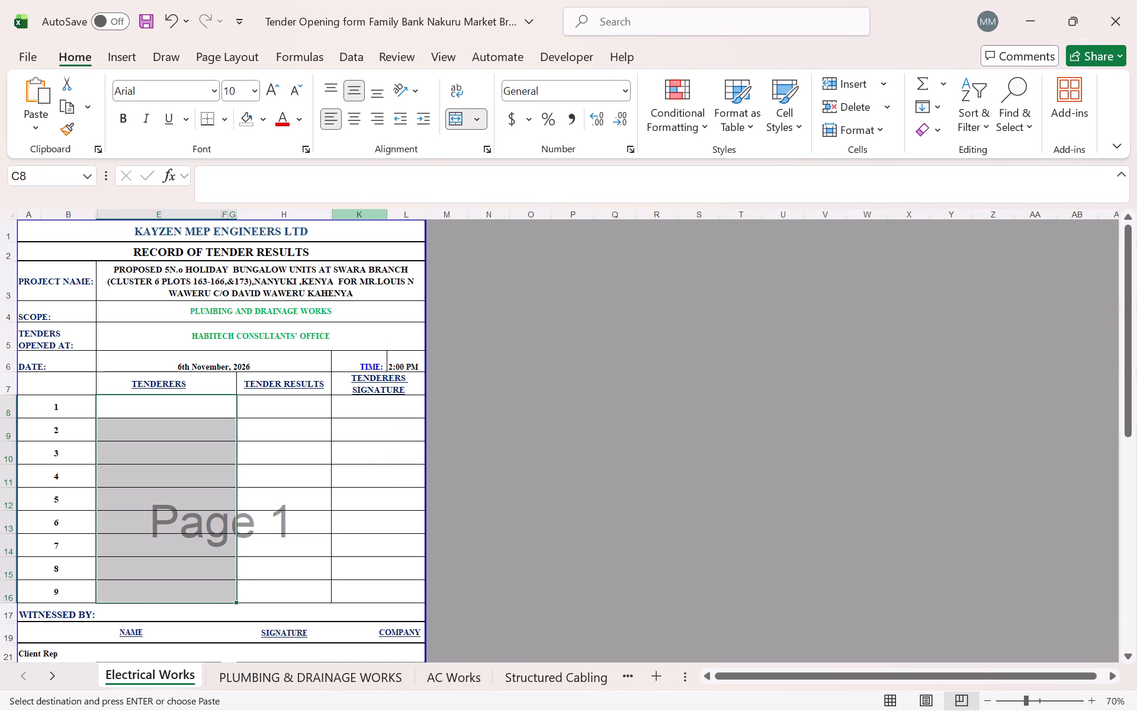
left_click(452, 117)
left_click(277, 499)
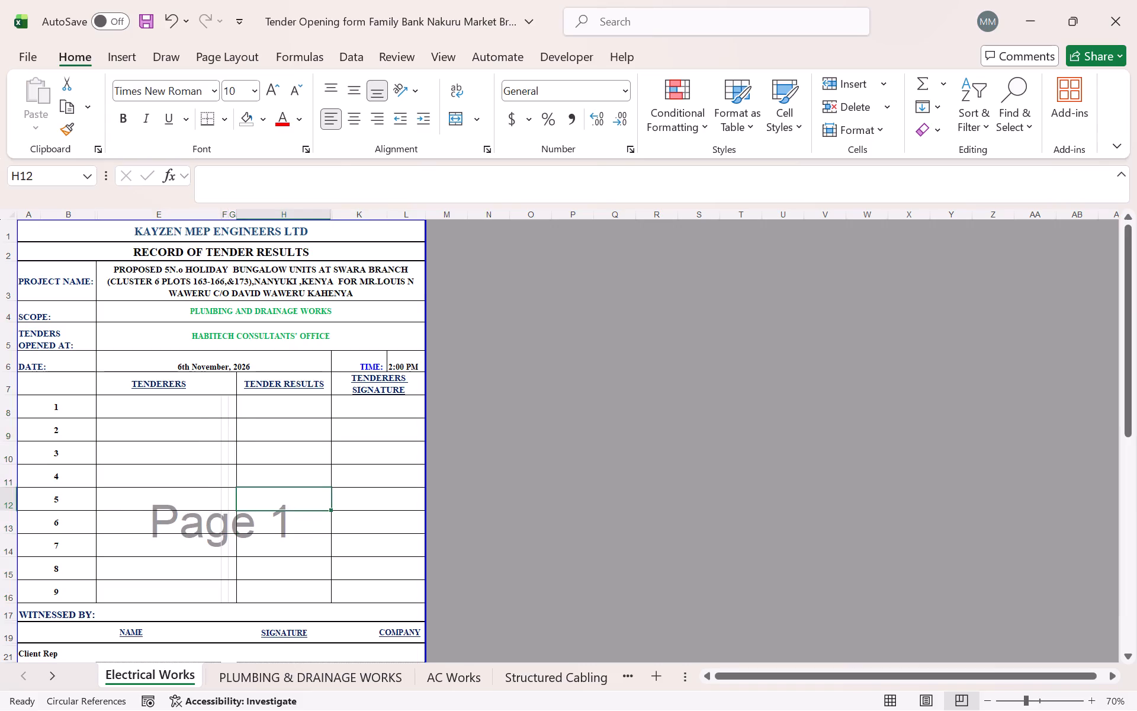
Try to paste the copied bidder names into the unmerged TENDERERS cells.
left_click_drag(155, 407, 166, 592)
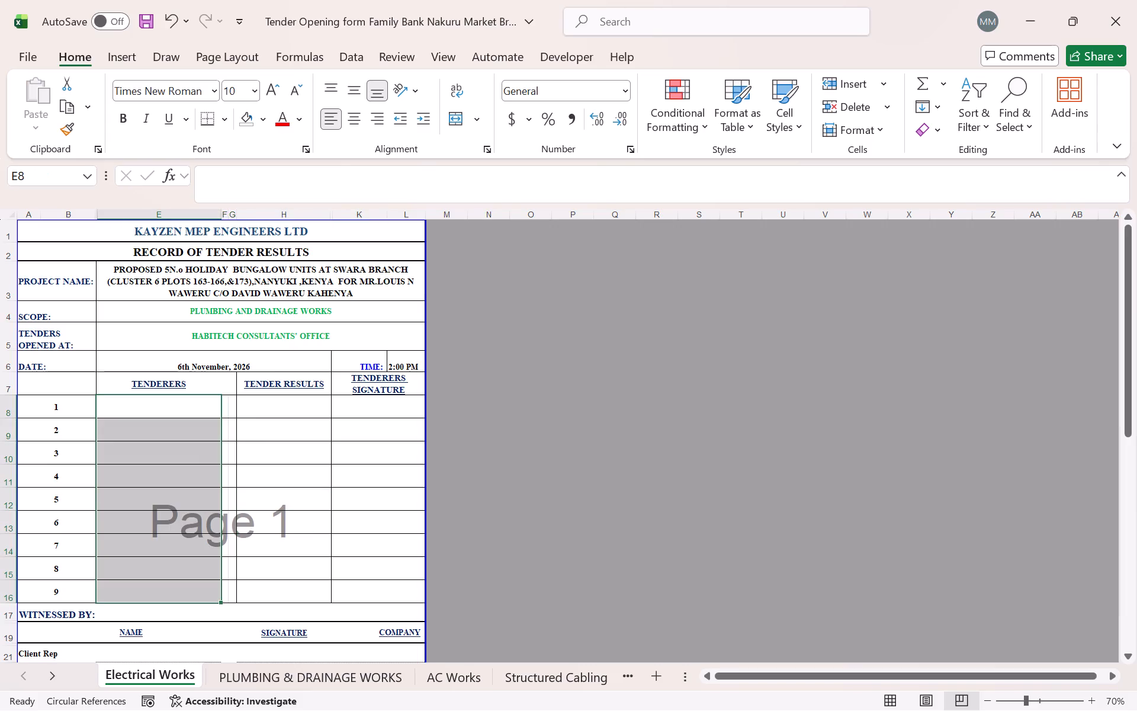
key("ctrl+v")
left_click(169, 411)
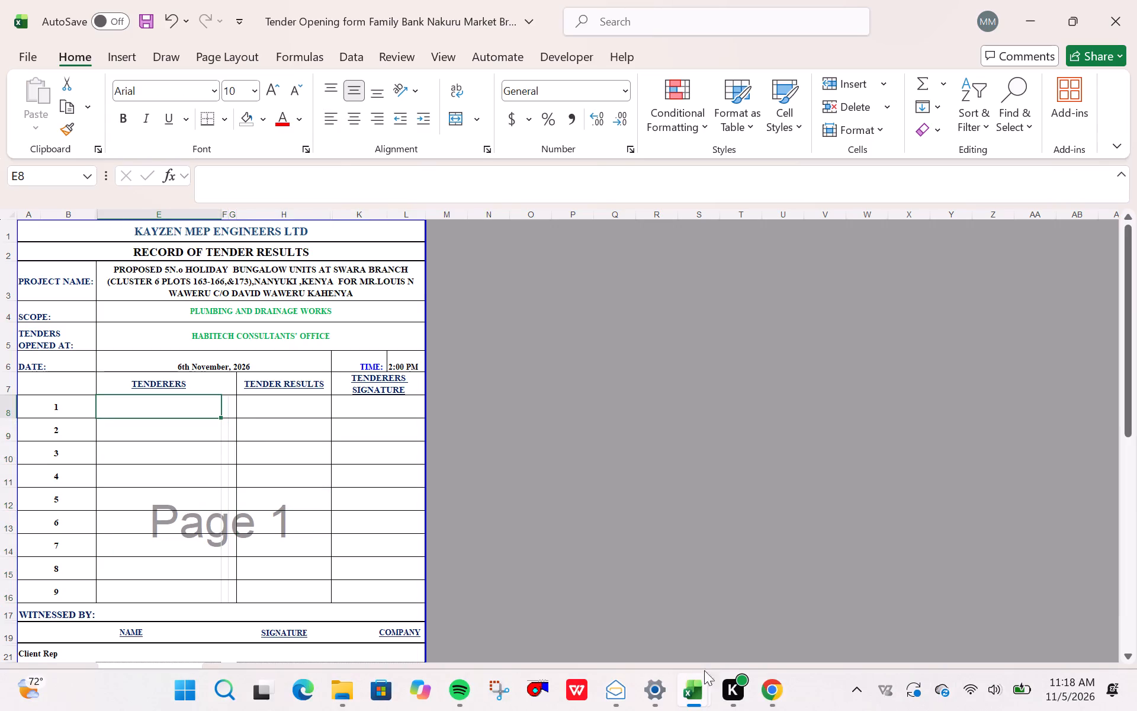
Copy the electrical bidders, Jupiter Energy solutions Ltd through Interslopes Electricals ltd, from the bidders list into TENDERERS rows 1 to 8.
left_click(1005, 600)
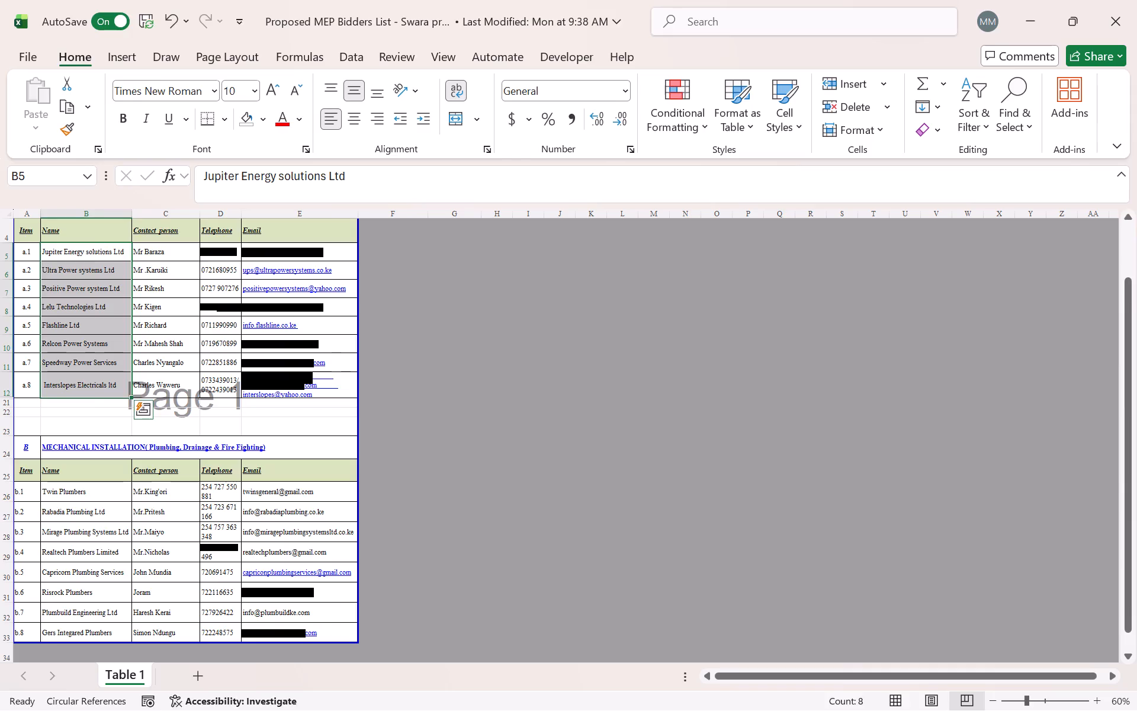
key("ctrl+c")
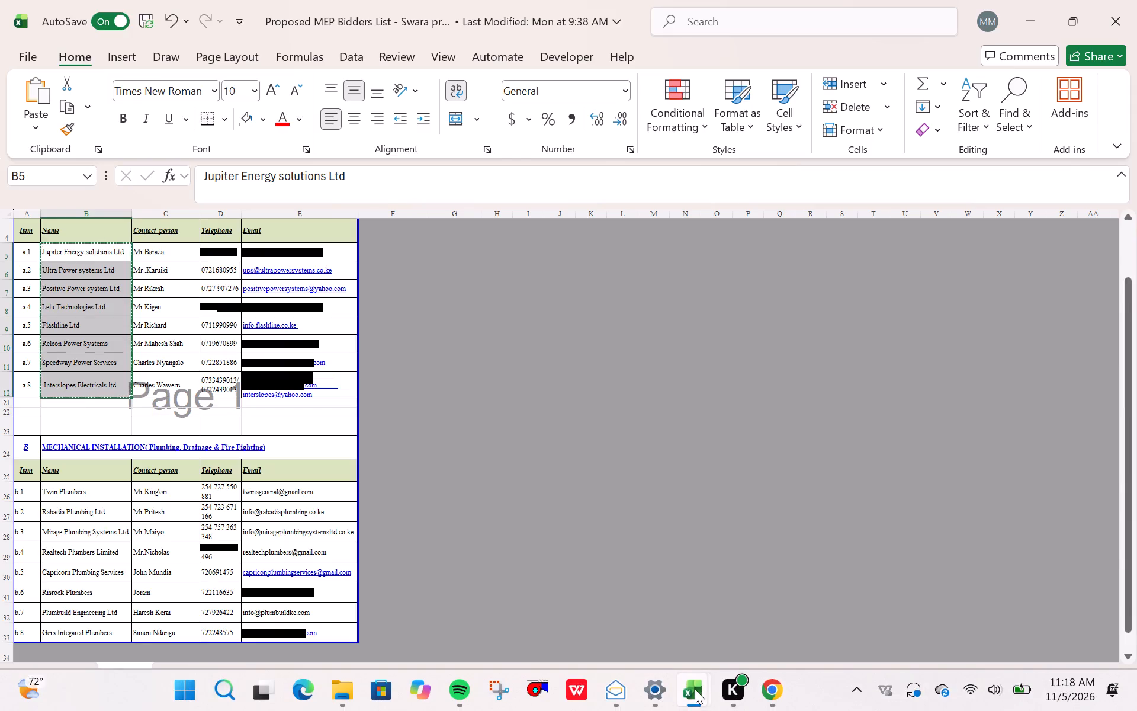
left_click(871, 598)
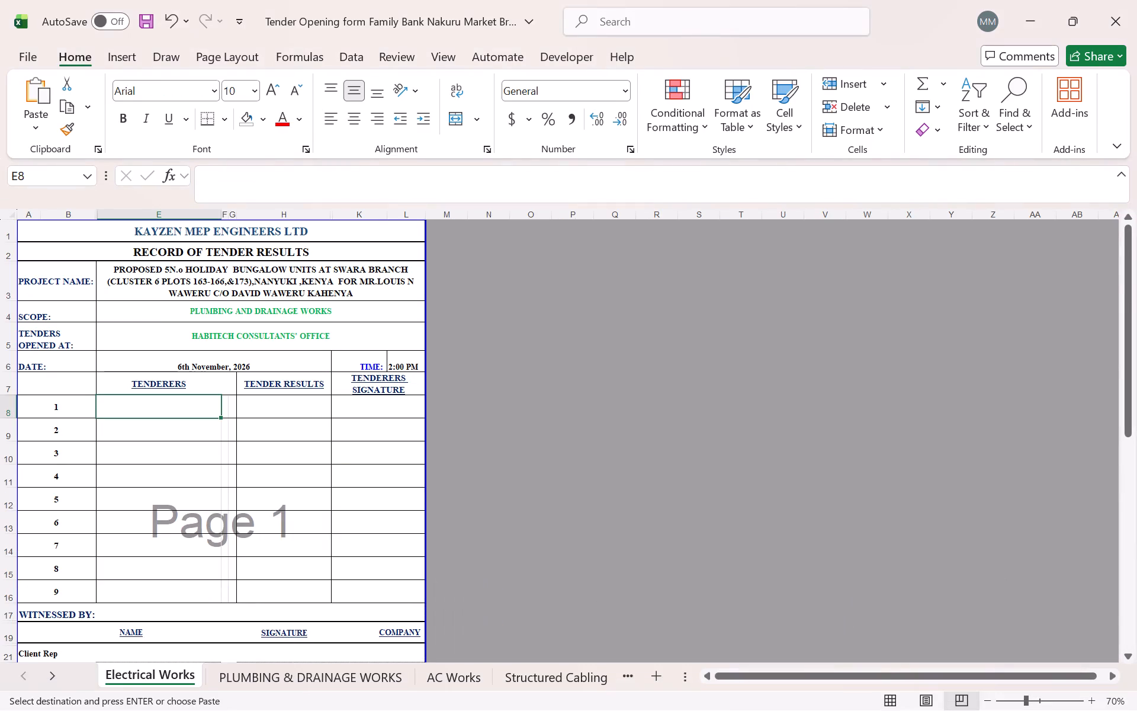
left_click(174, 401)
left_click_drag(166, 402, 171, 575)
key("ctrl+v")
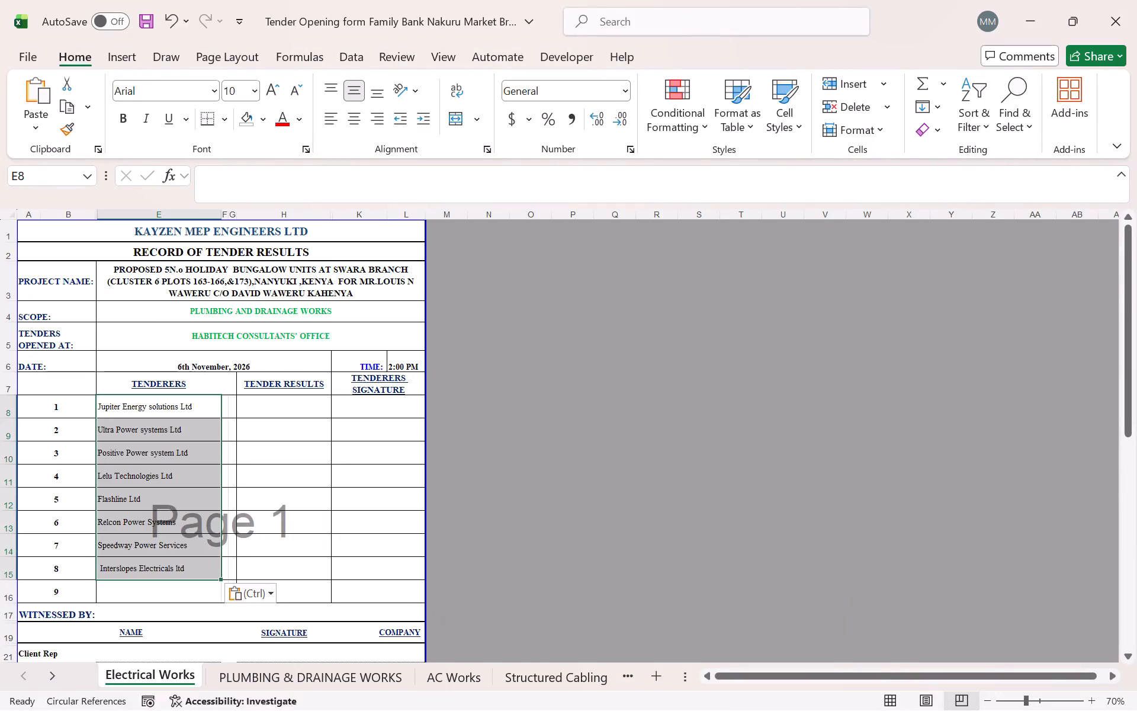
left_click(298, 568)
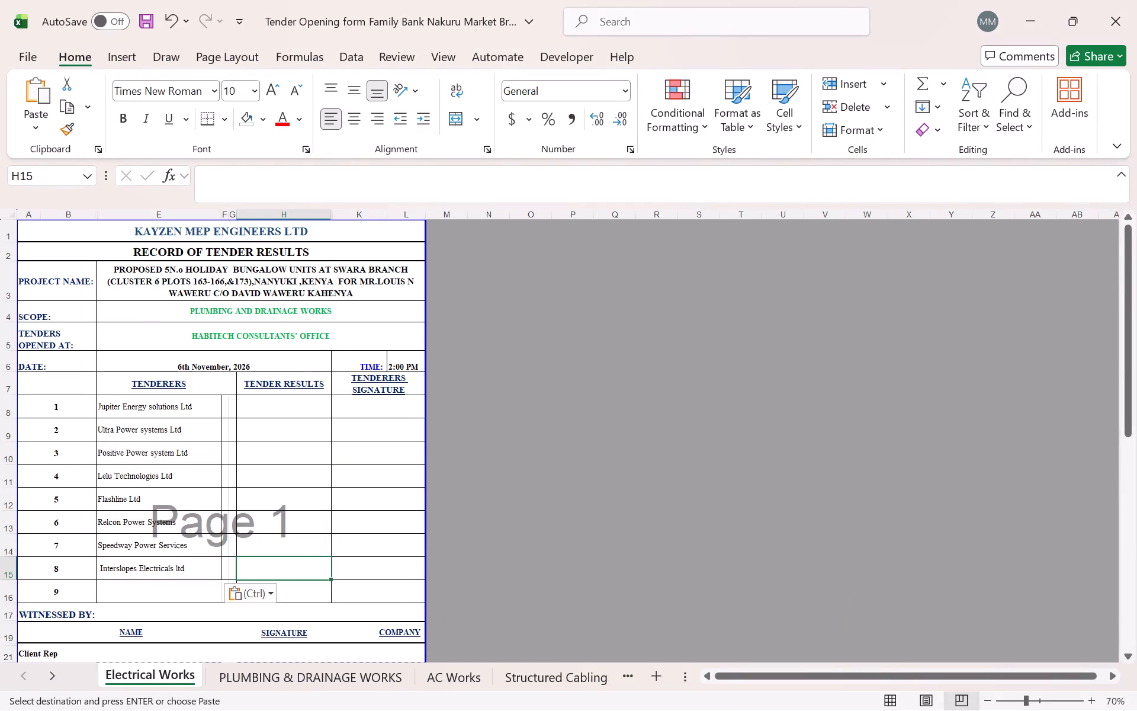
Enter Mishma Group ltd as tenderer 9 in the TENDERERS column of the Electrical Works sheet.
left_click(146, 595)
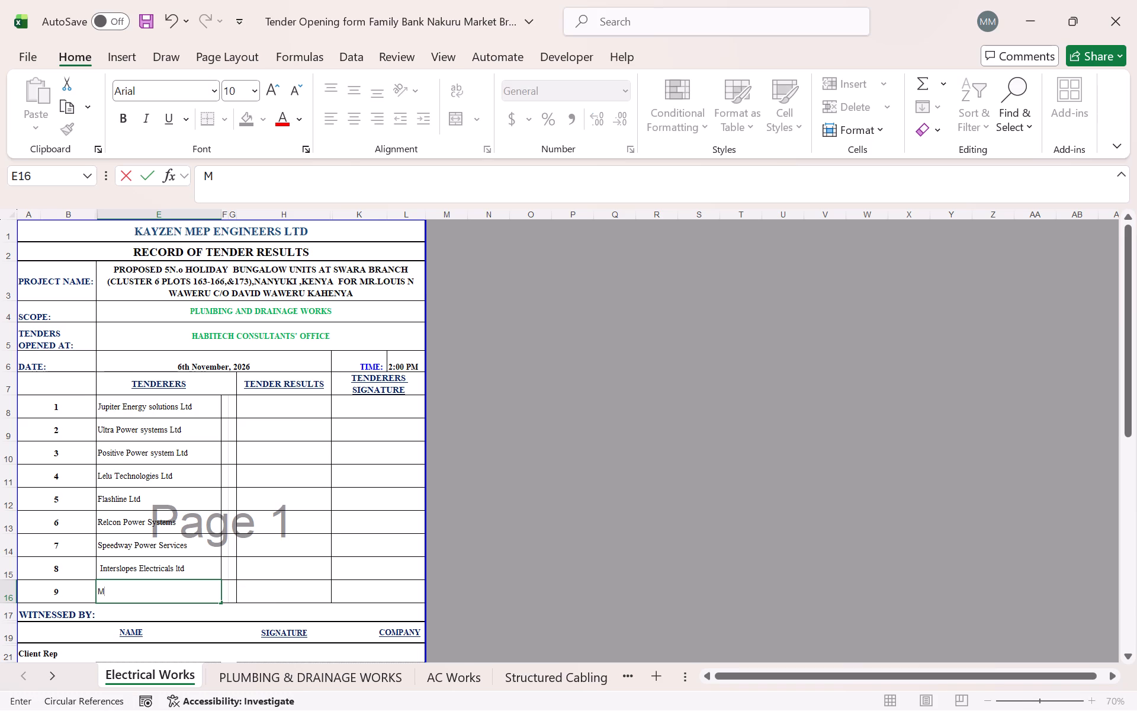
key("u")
key("BackSpace")
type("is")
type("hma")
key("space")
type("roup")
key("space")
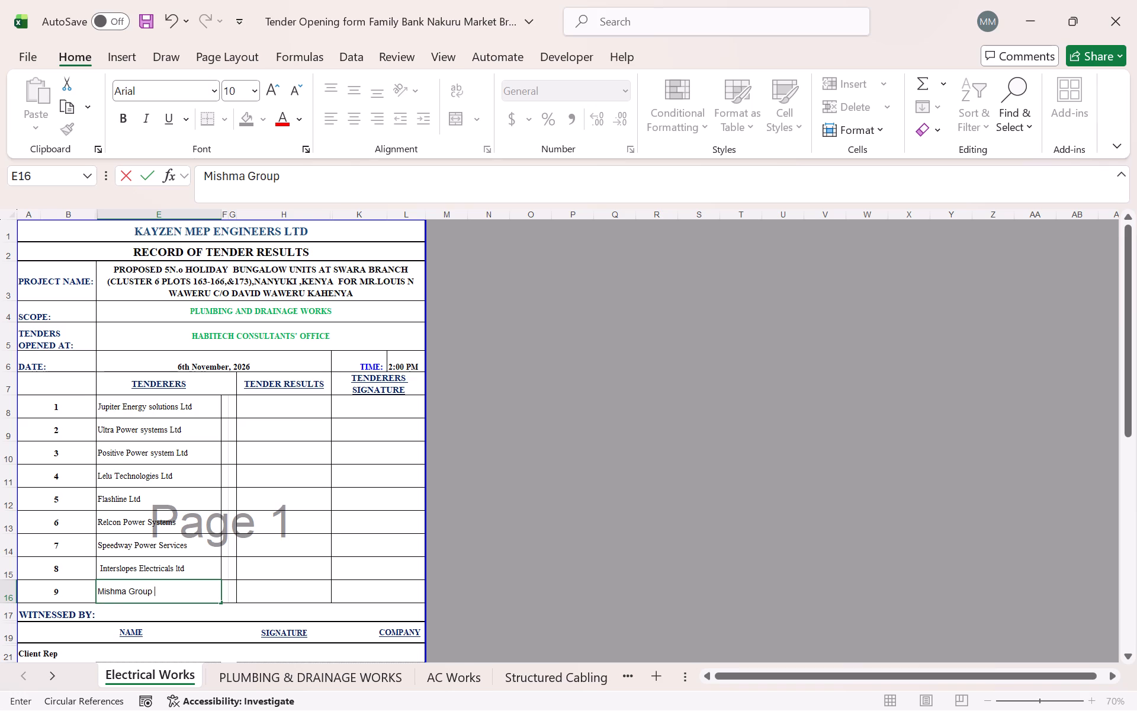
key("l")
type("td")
left_click(297, 590)
Copy the cell formatting of Interslopes Electricals ltd in row 8 onto Mishma Group ltd in row 9.
left_click(176, 563)
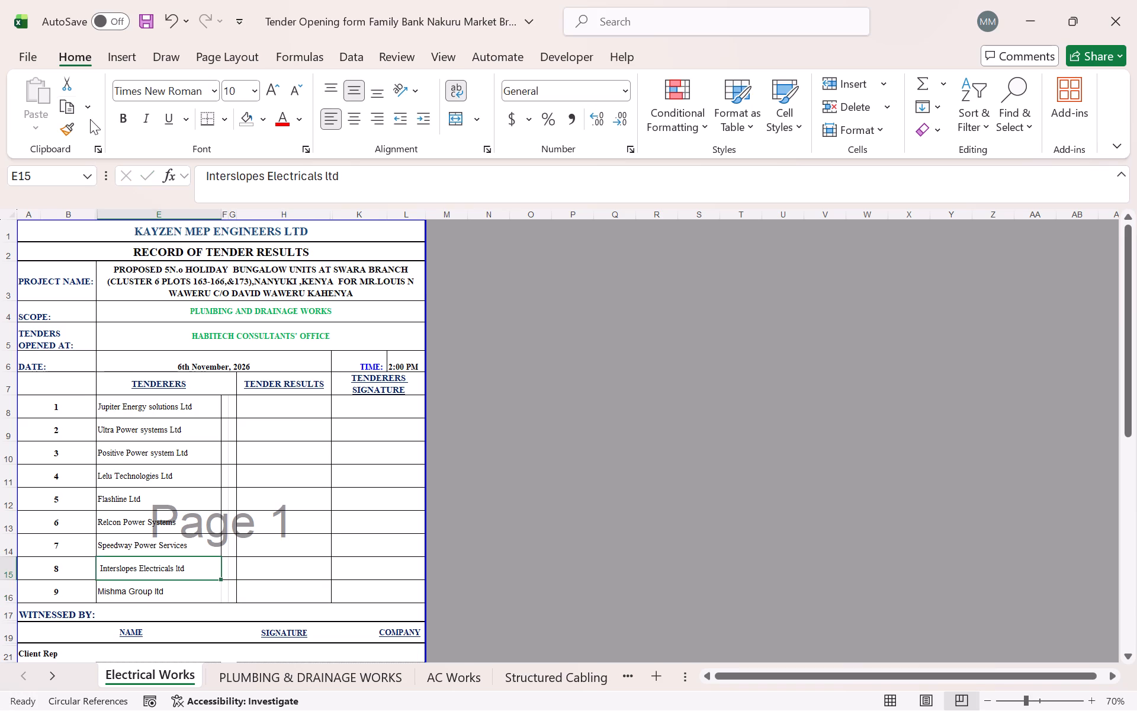
left_click(75, 128)
left_click(194, 594)
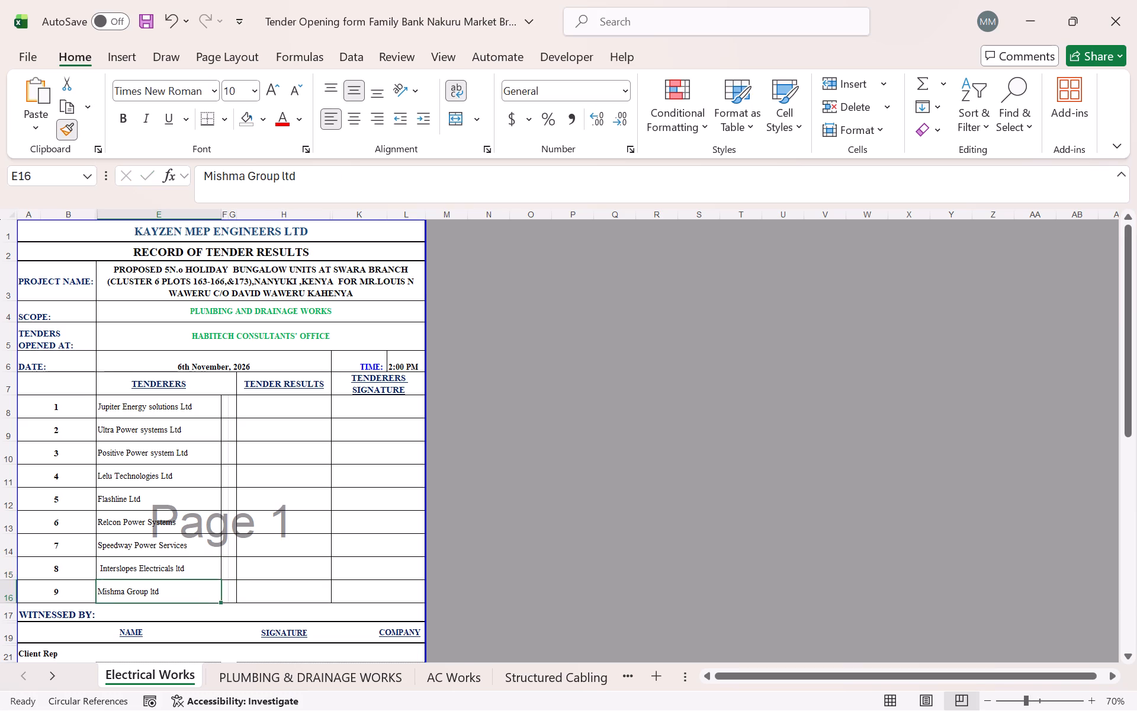
left_click(266, 577)
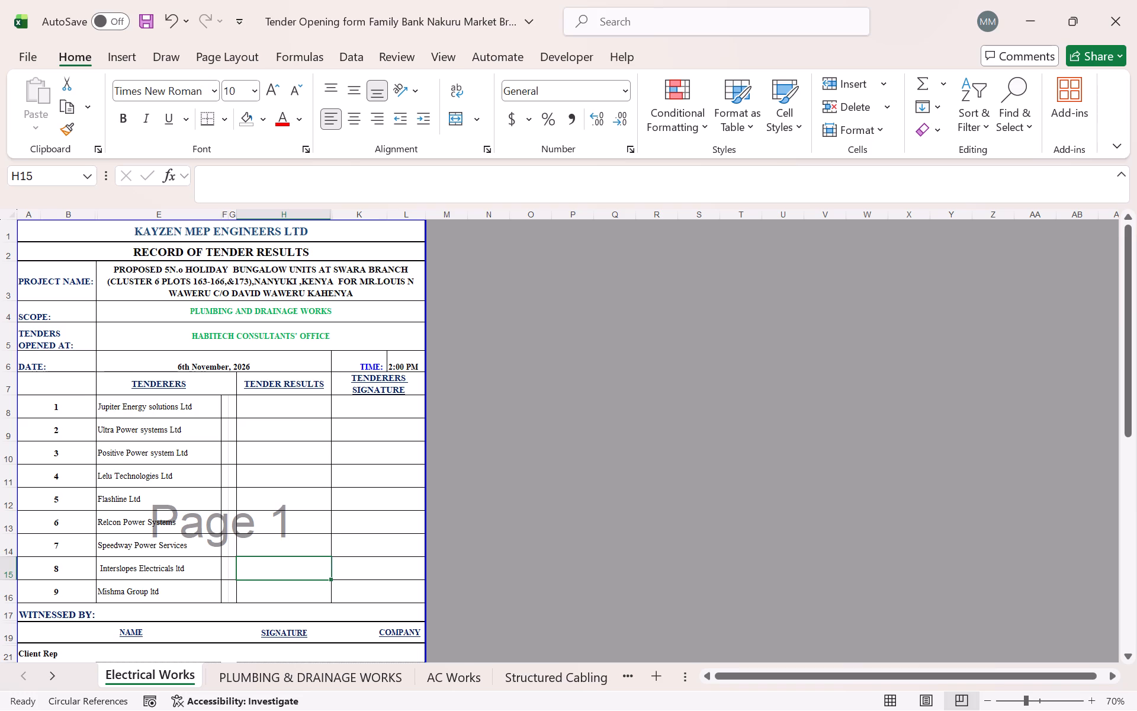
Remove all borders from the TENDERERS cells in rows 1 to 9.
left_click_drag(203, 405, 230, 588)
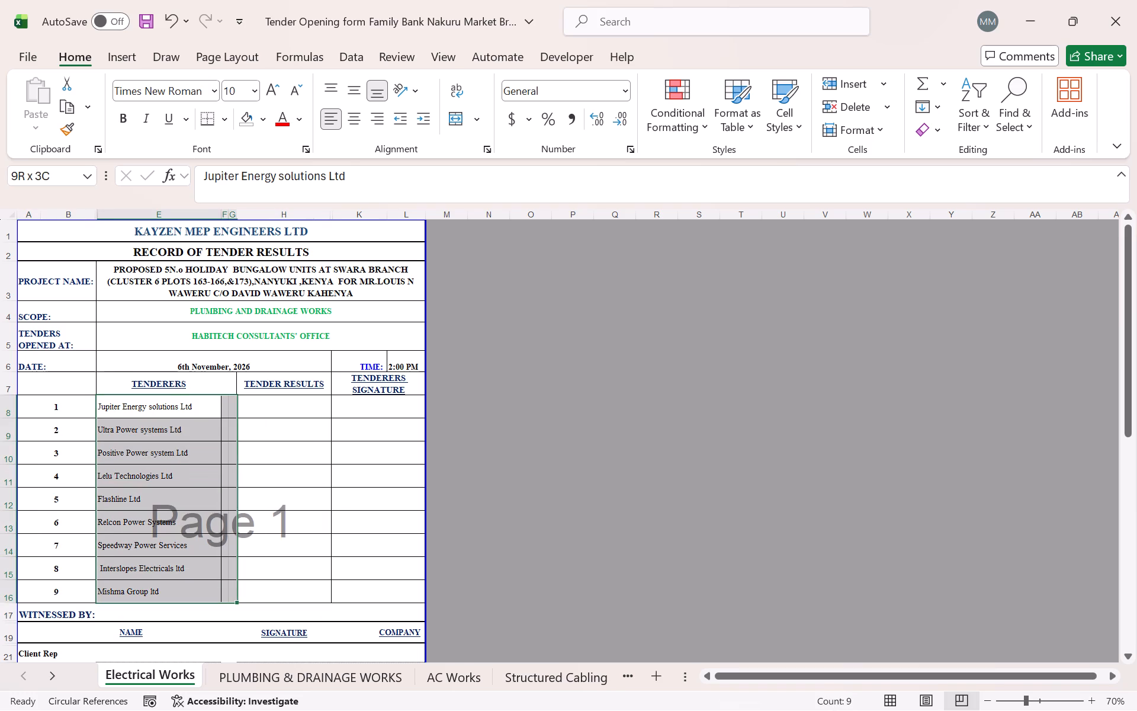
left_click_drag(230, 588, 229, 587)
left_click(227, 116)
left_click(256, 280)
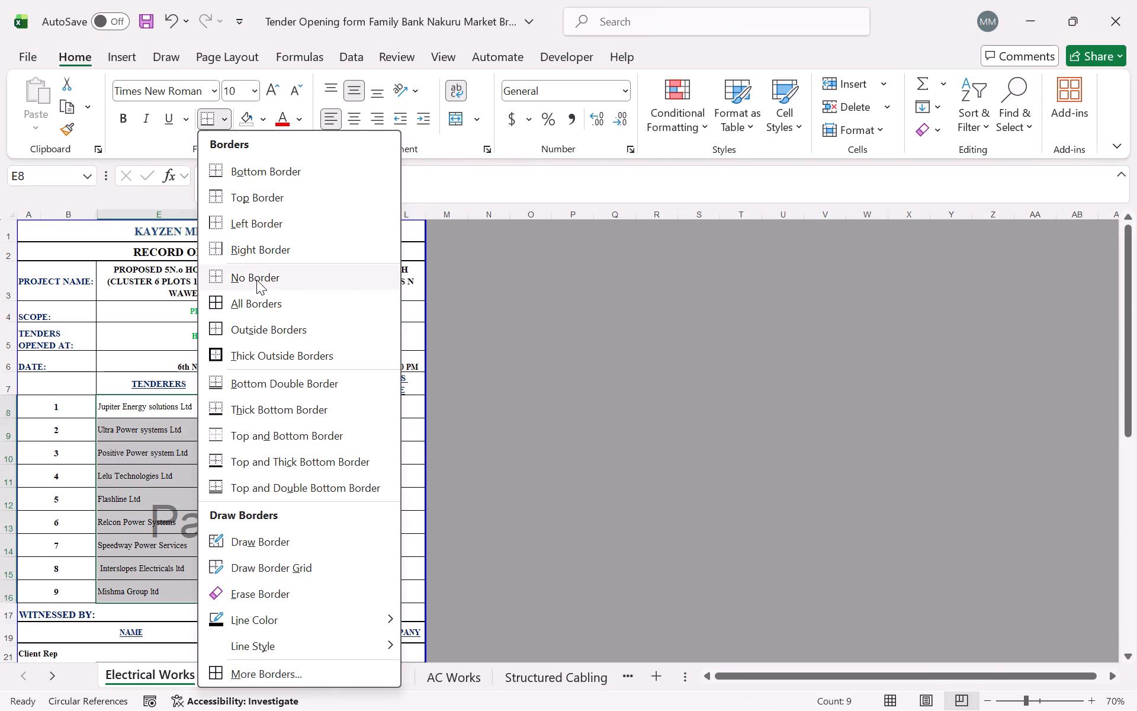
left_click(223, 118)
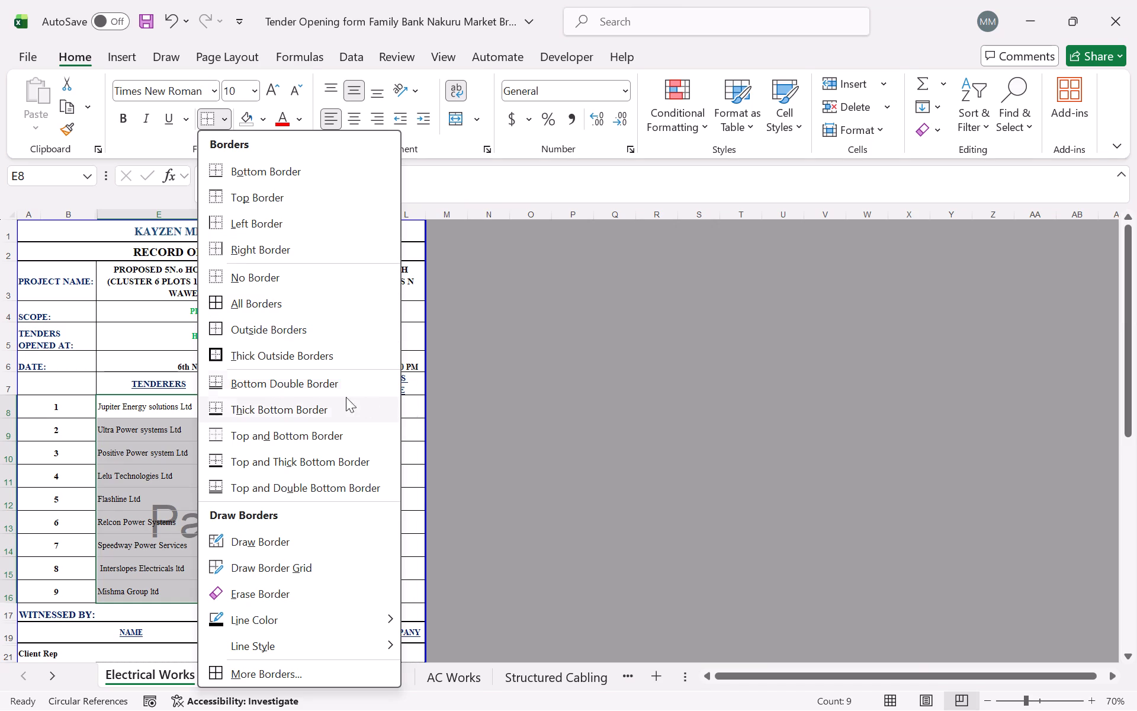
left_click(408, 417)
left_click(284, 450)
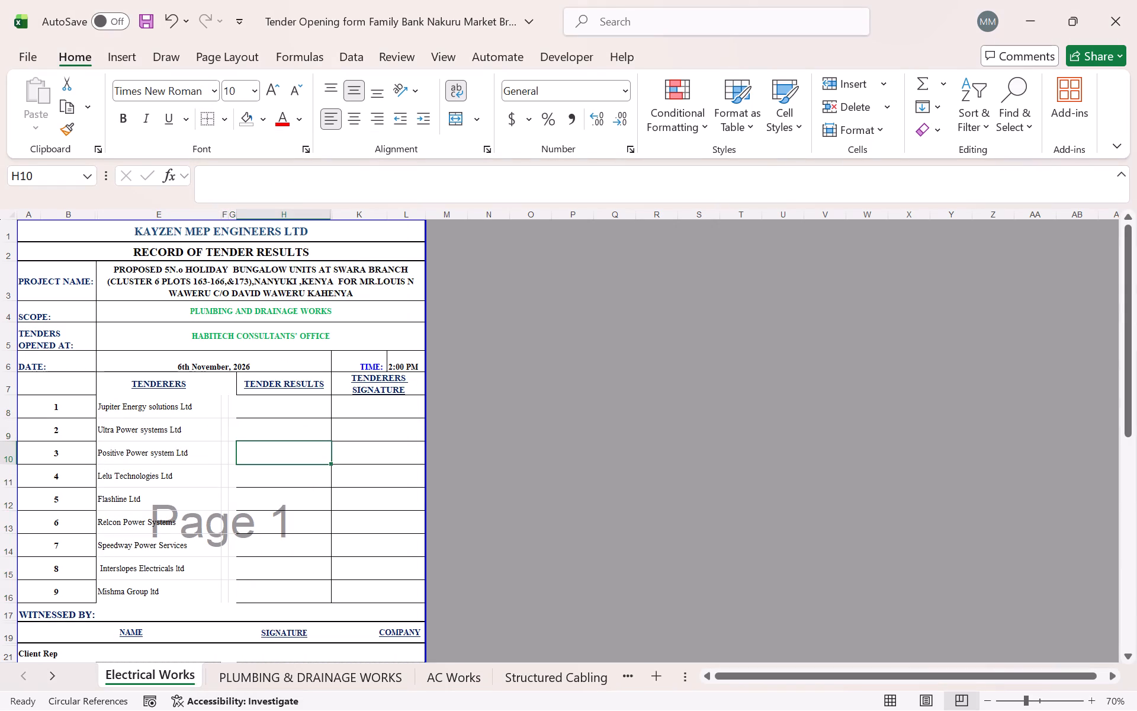
Merge the TENDERERS header and the nine tenderer rows across columns E to G using Merge Across.
left_click_drag(139, 385, 188, 472)
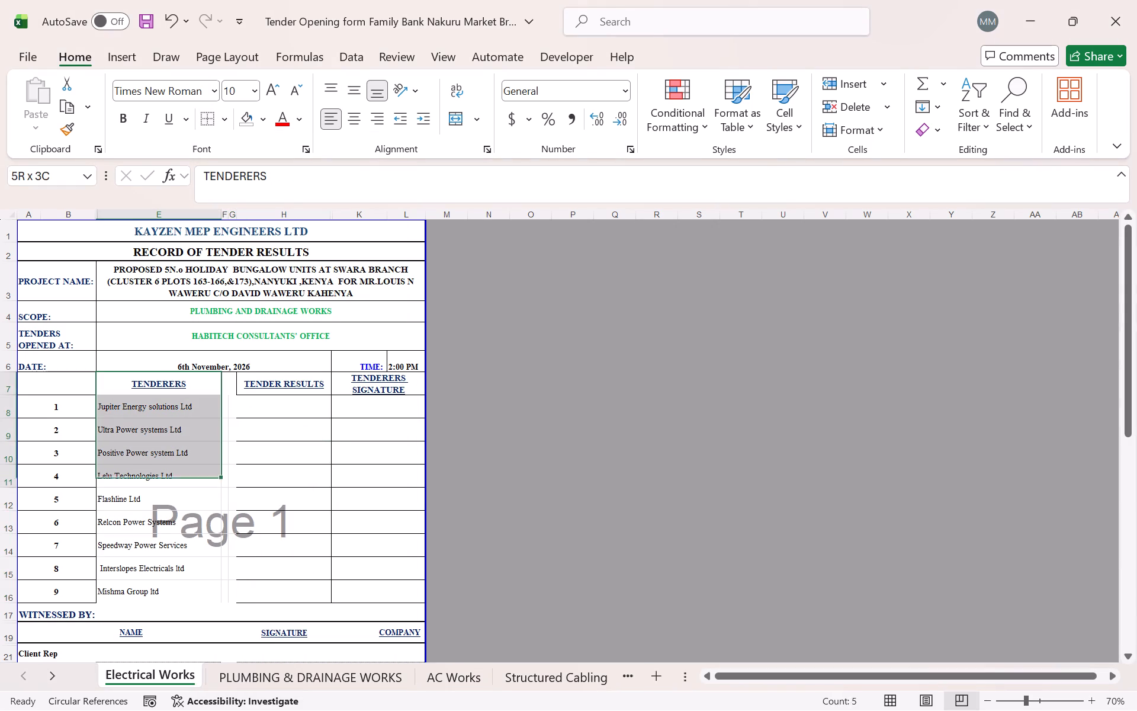
left_click_drag(188, 472, 236, 586)
left_click(479, 114)
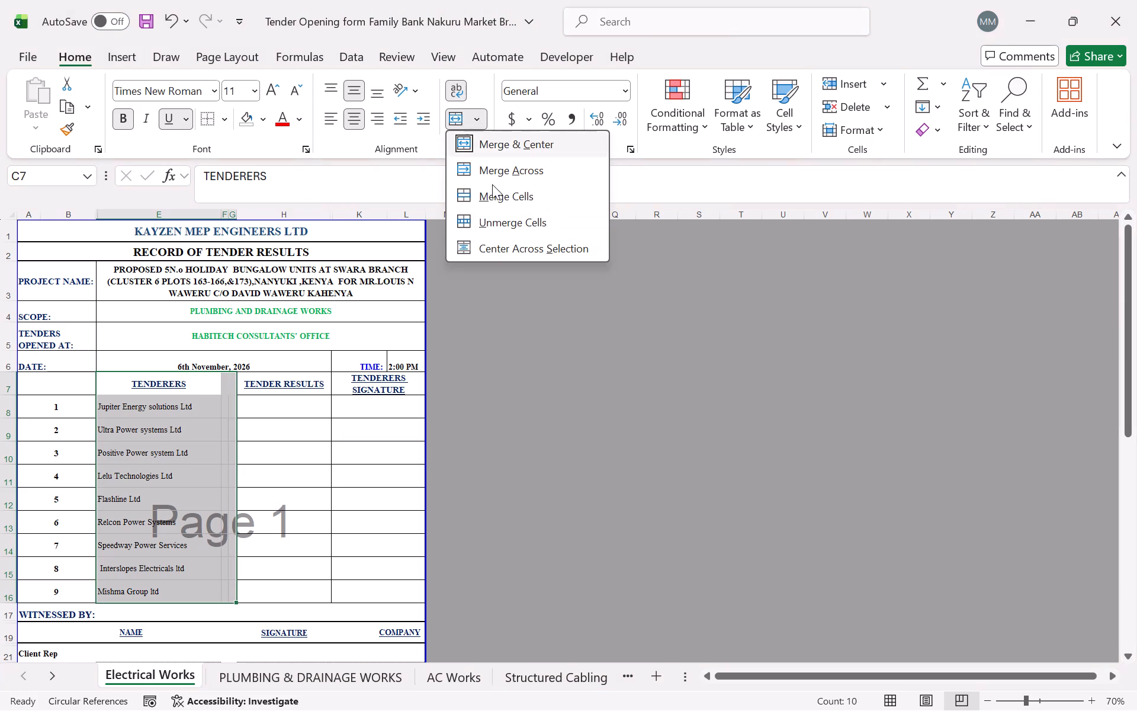
left_click(511, 176)
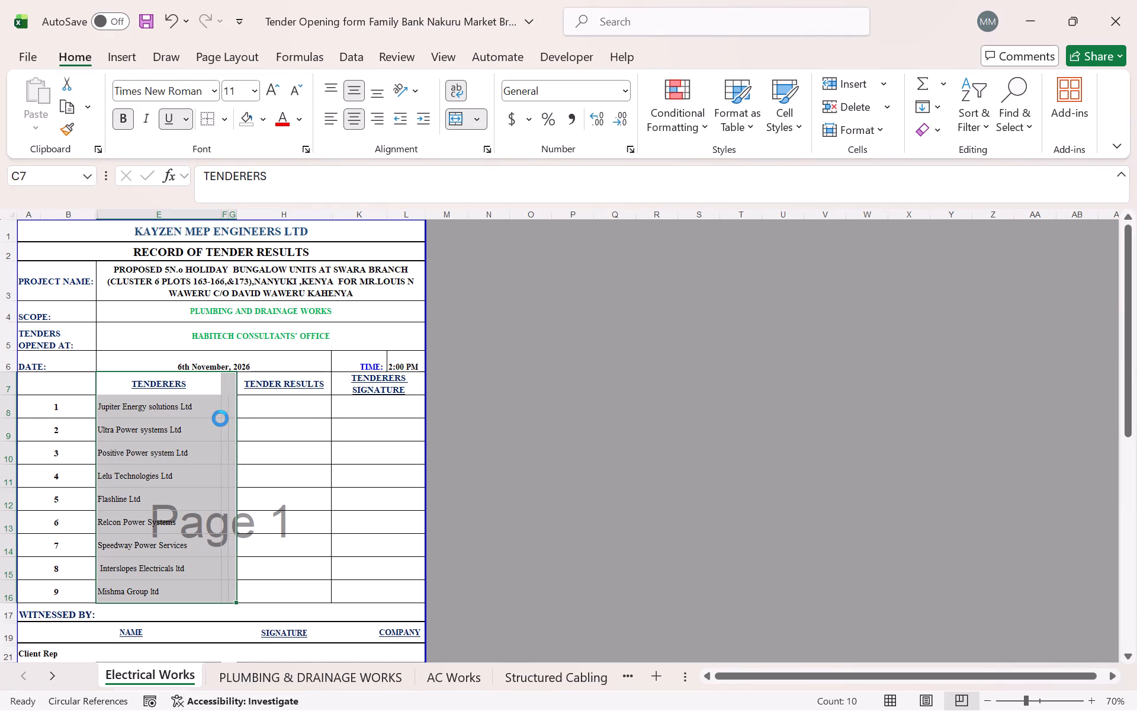
left_click(274, 424)
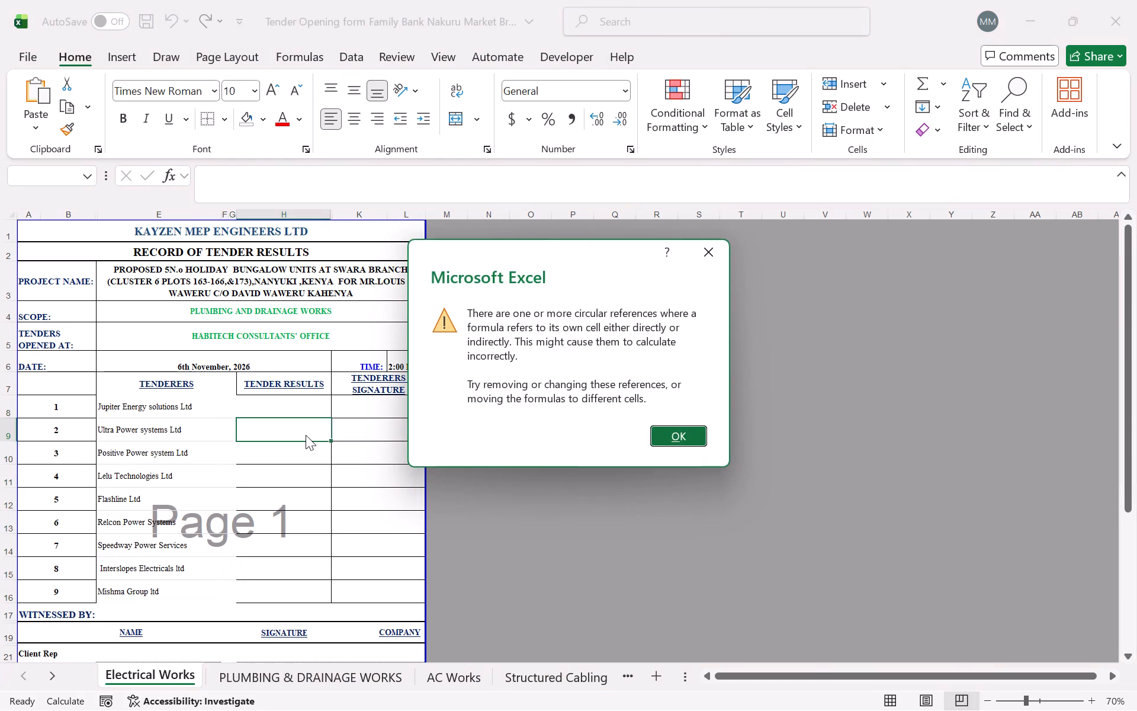
left_click(693, 435)
left_click(307, 505)
Apply all borders to the merged TENDERERS cells, from the header down to row 9.
left_click_drag(179, 389, 198, 545)
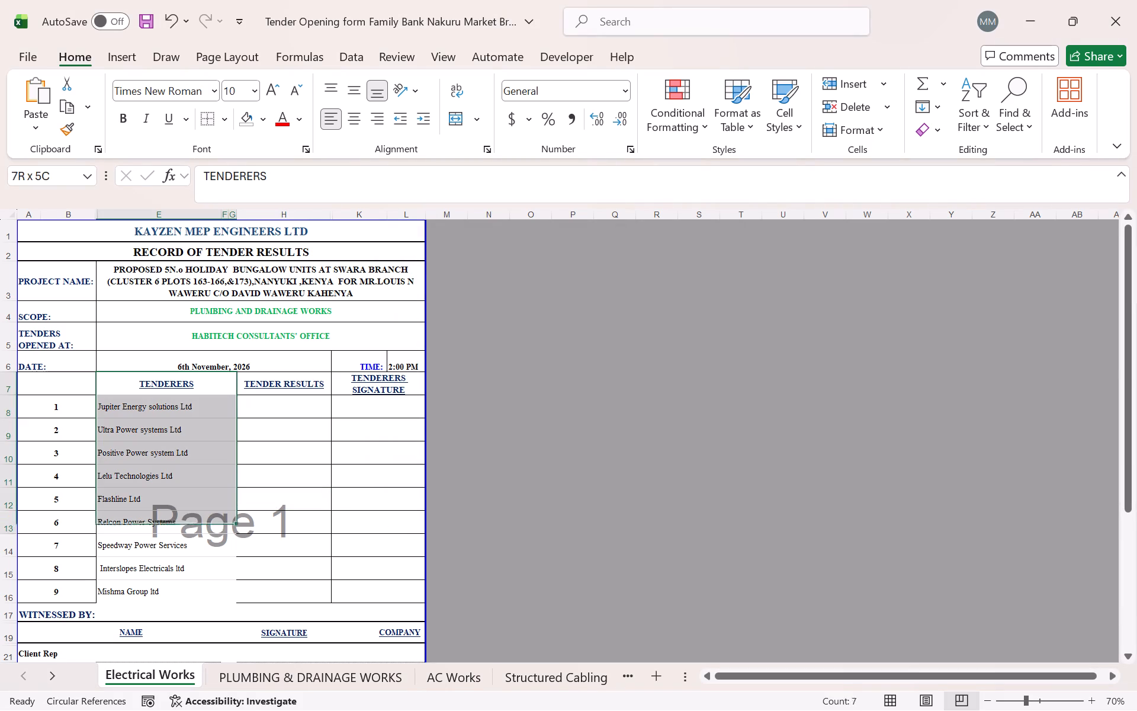
left_click_drag(198, 545, 198, 582)
left_click(222, 118)
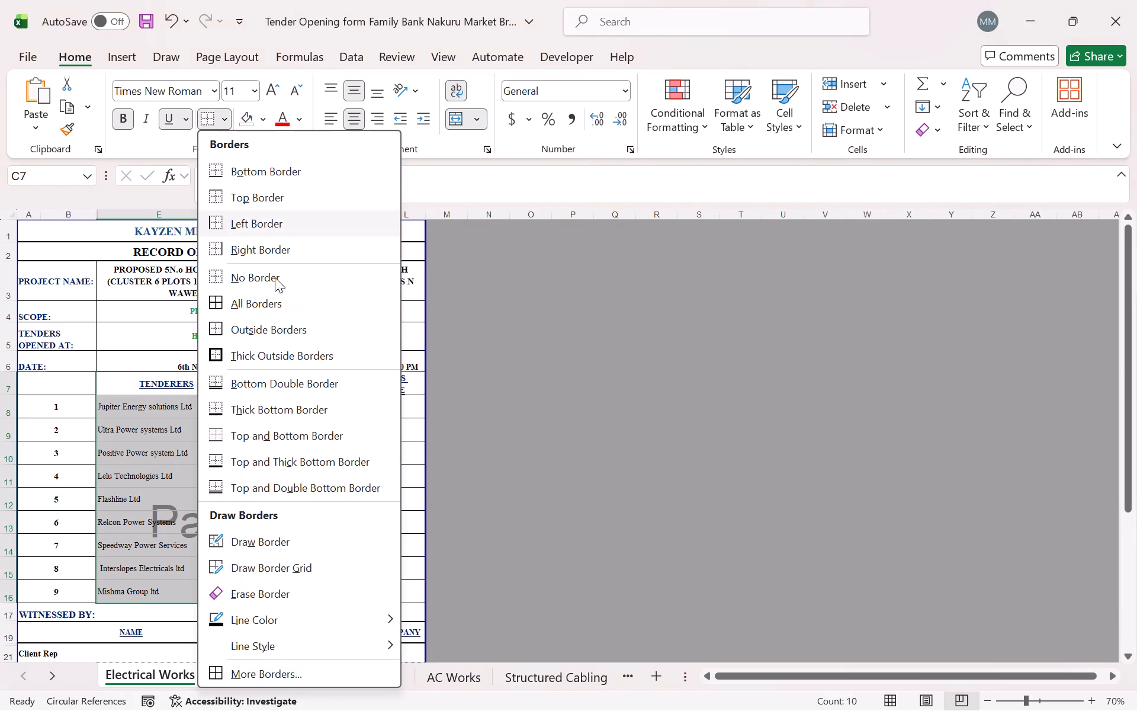
left_click(280, 294)
left_click(306, 414)
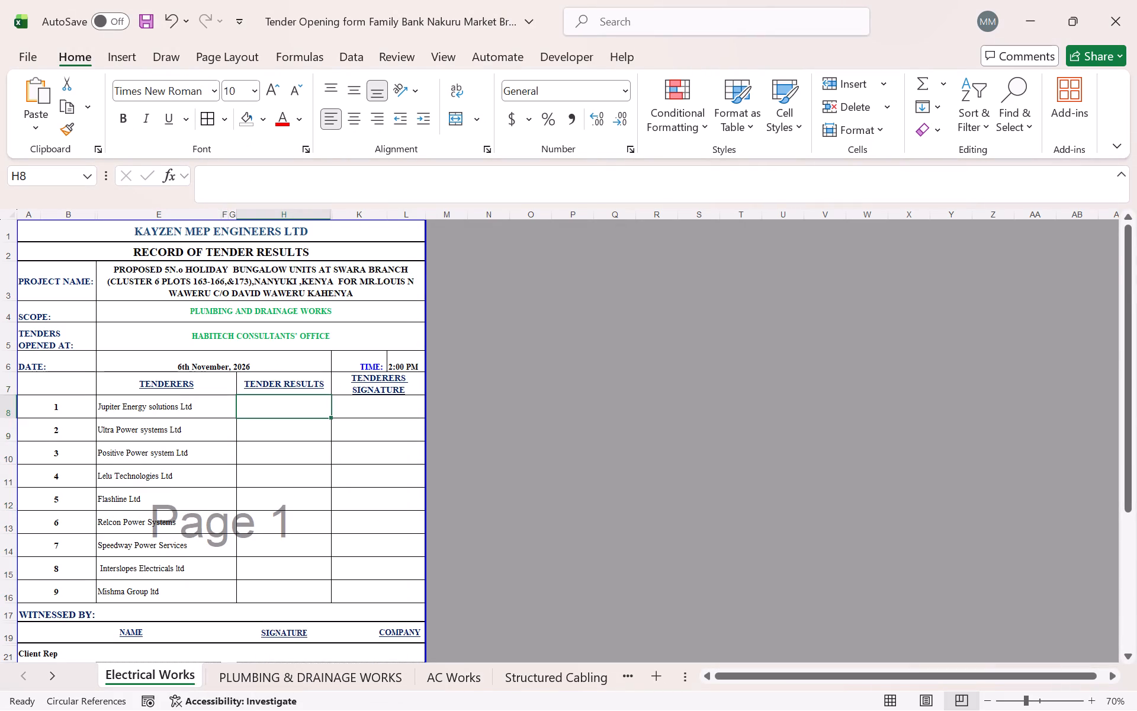
Check the layout of the Electrical Works form in the print preview and return to the sheet.
scroll(307, 308, "down", 9)
scroll(307, 306, "up", 4)
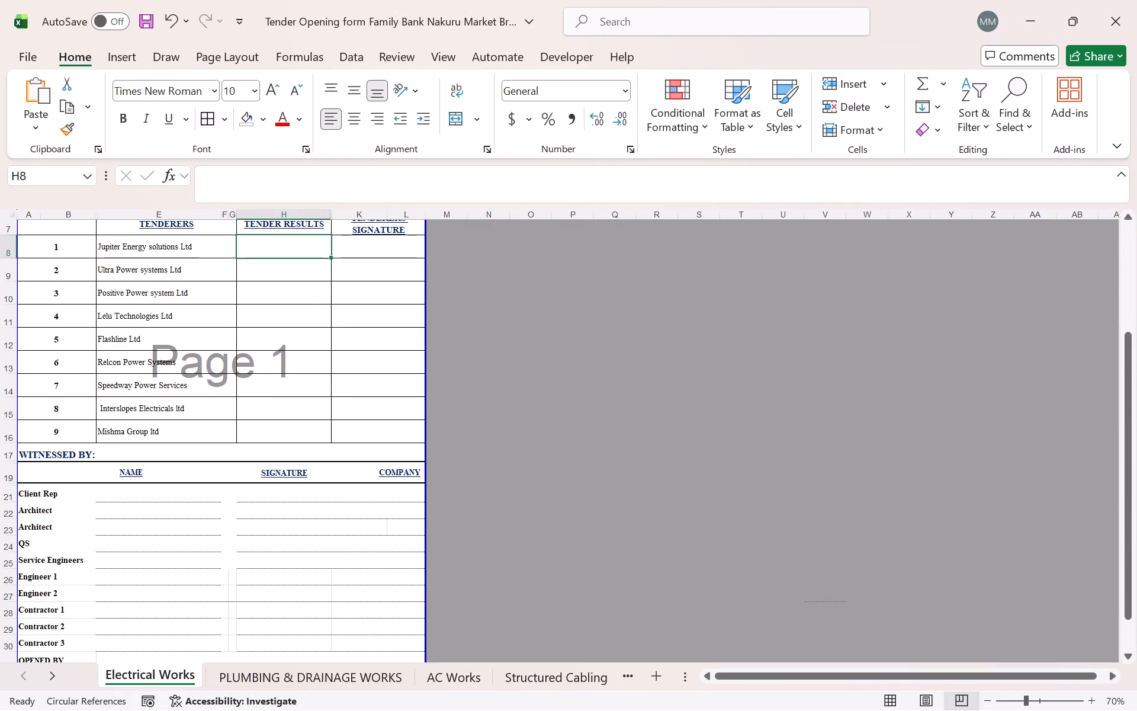
key("ctrl+p")
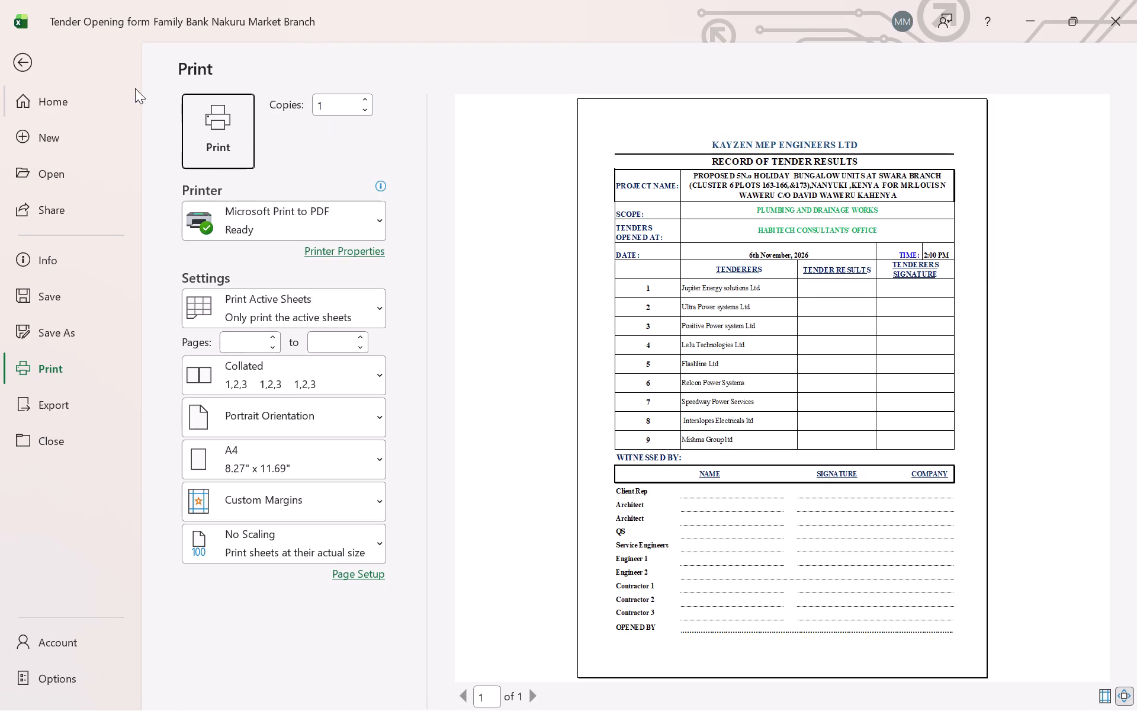
left_click(24, 55)
Apply all borders to the whole form, from the company title down to the OPENED BY row.
scroll(333, 280, "down", 5)
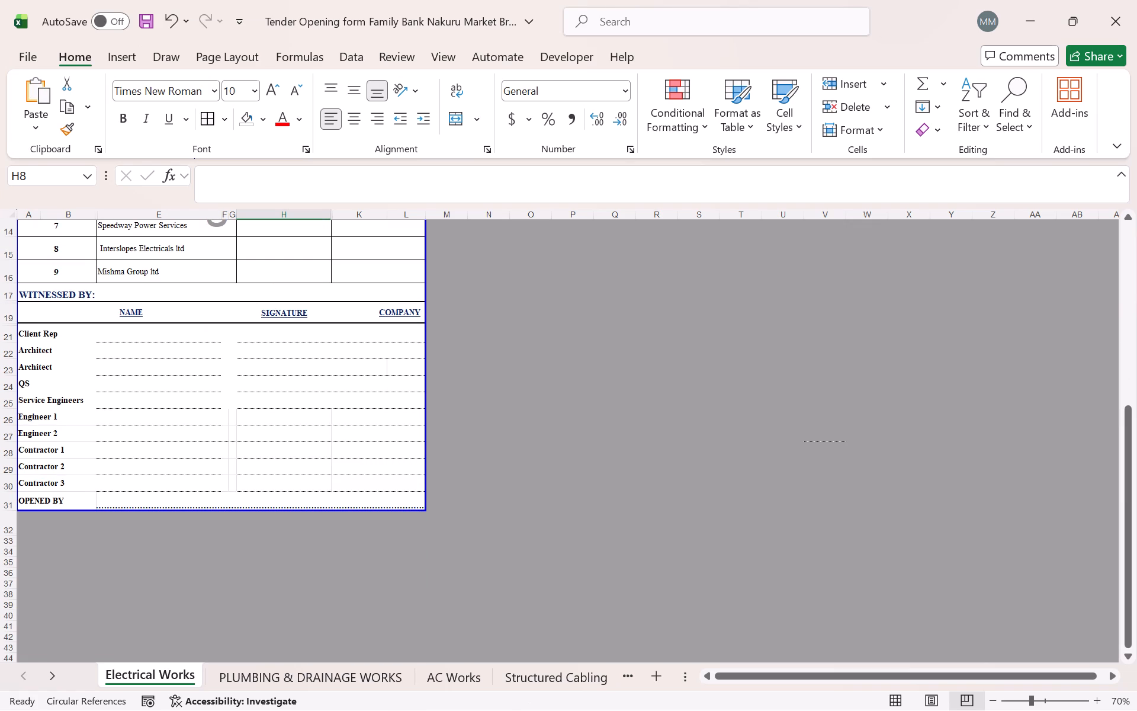
left_click(419, 506)
left_click_drag(410, 503, 0, 154)
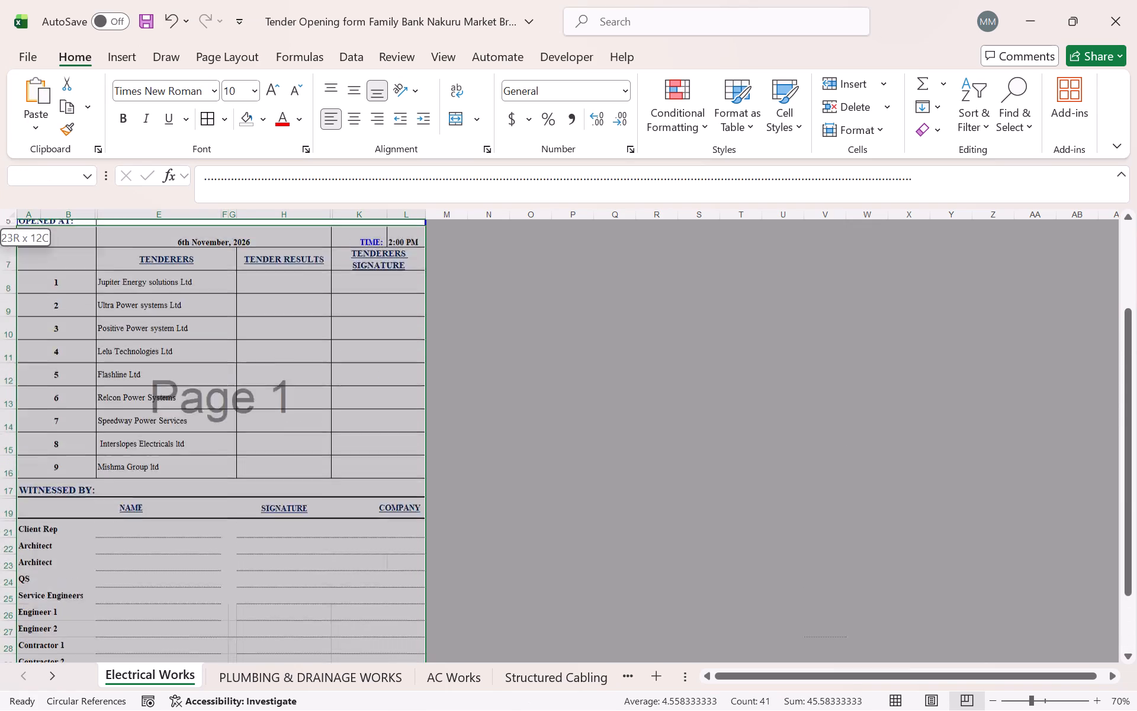
left_click_drag(0, 154, 0, 152)
left_click(224, 117)
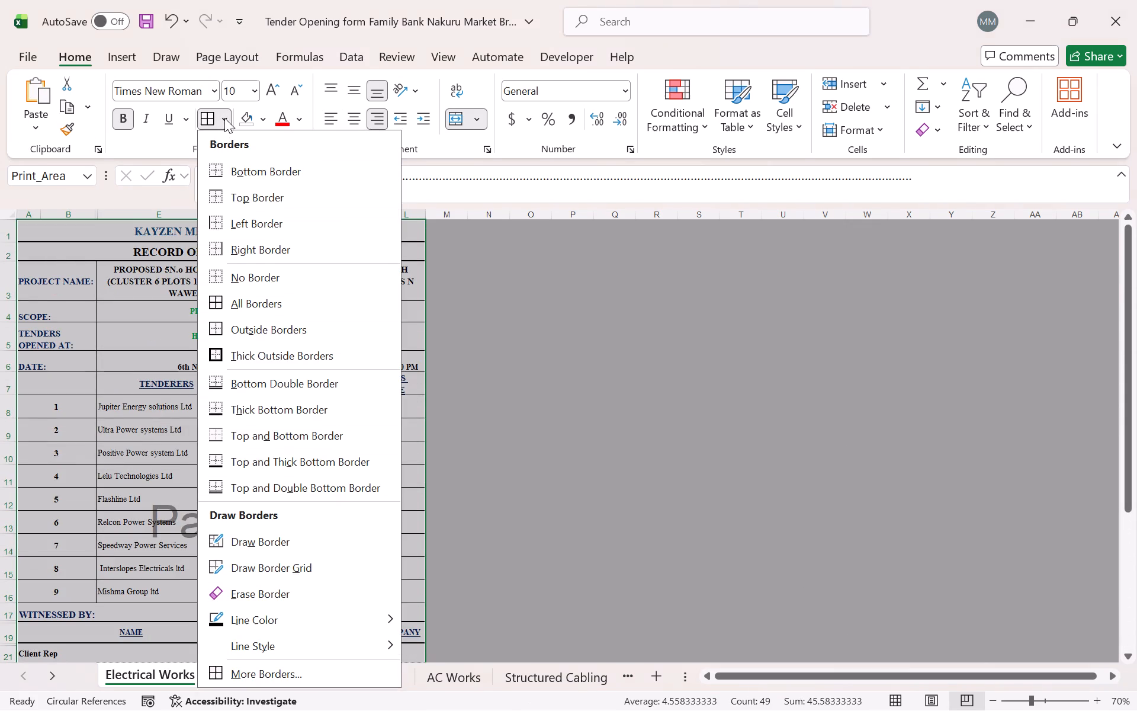
left_click(269, 305)
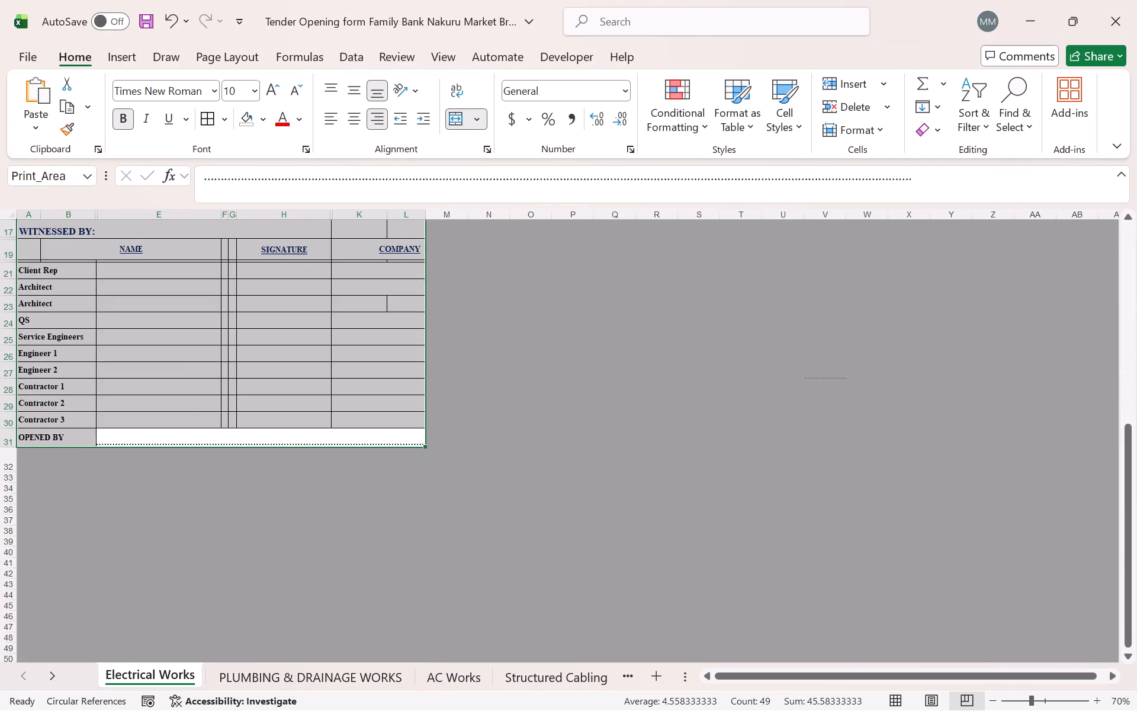
left_click(321, 405)
Unmerge the NAME header cell in row 19 of the WITNESSED BY table.
scroll(287, 386, "up", 3)
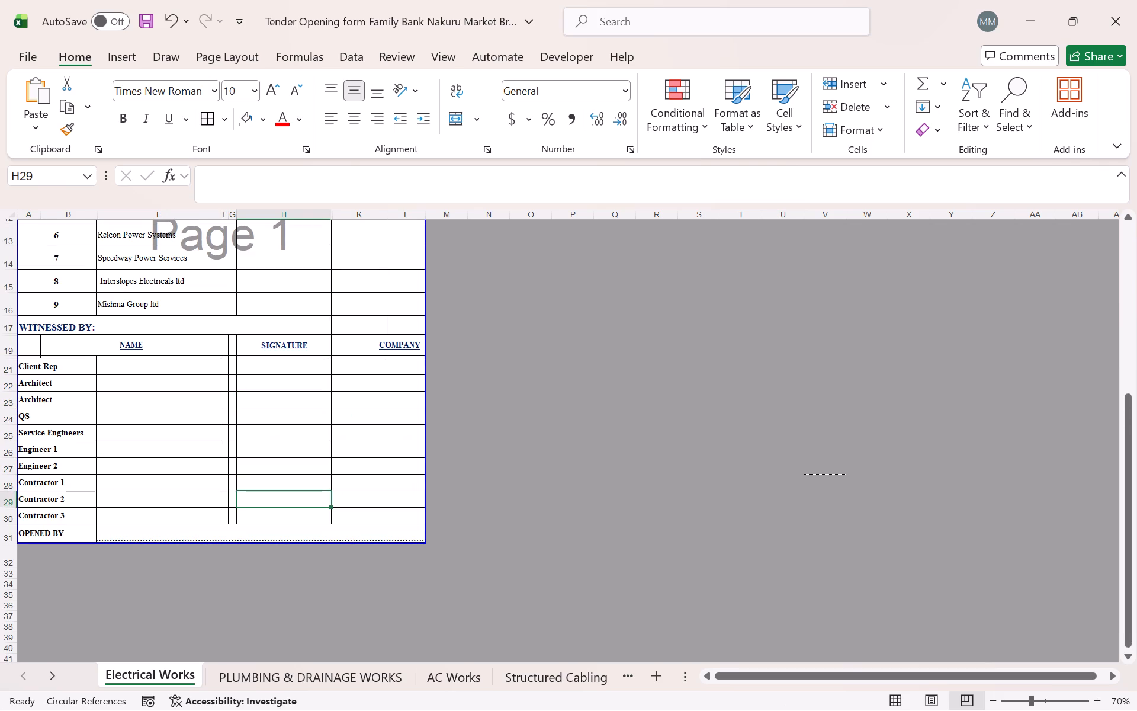
left_click(124, 344)
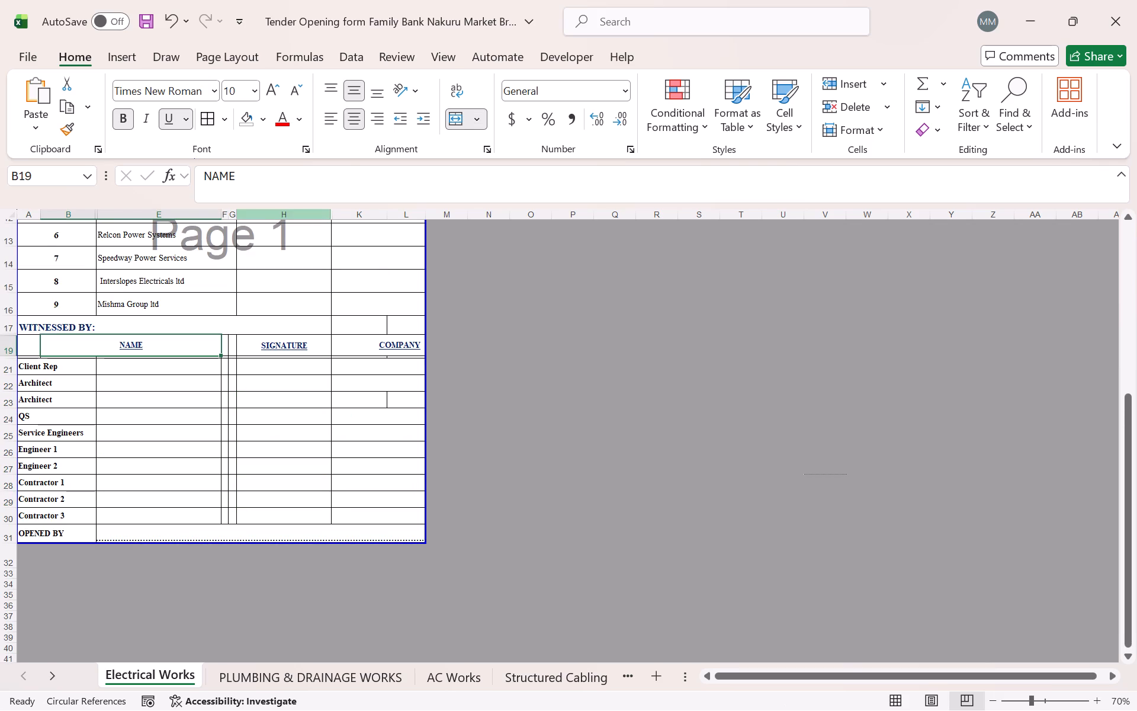
left_click(455, 115)
left_click(302, 474)
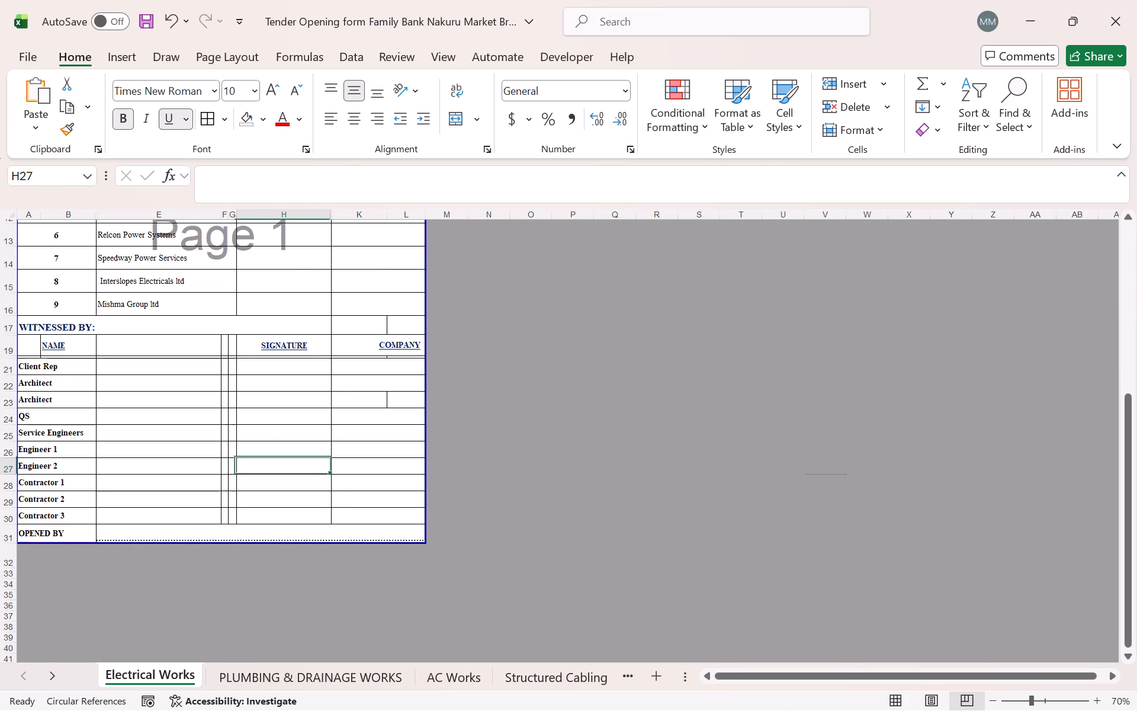
Move the NAME header from cell B19 to E19, above the witness name column.
left_click(71, 349)
left_click_drag(97, 344, 118, 344)
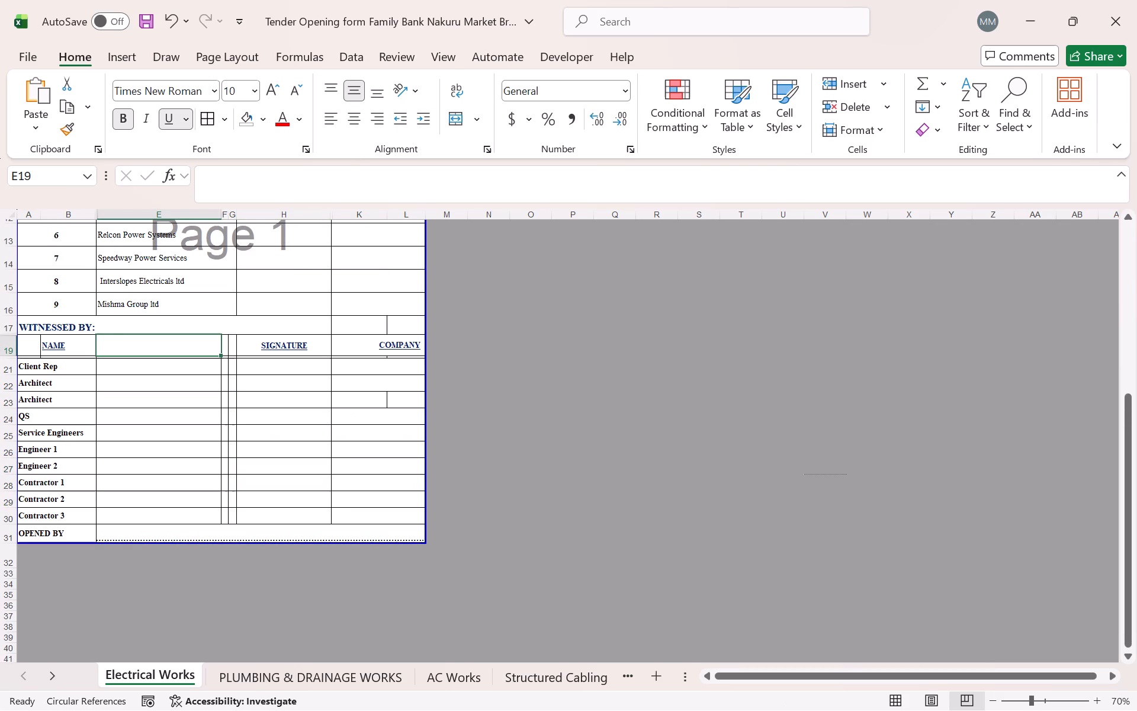
left_click(199, 428)
left_click(84, 341)
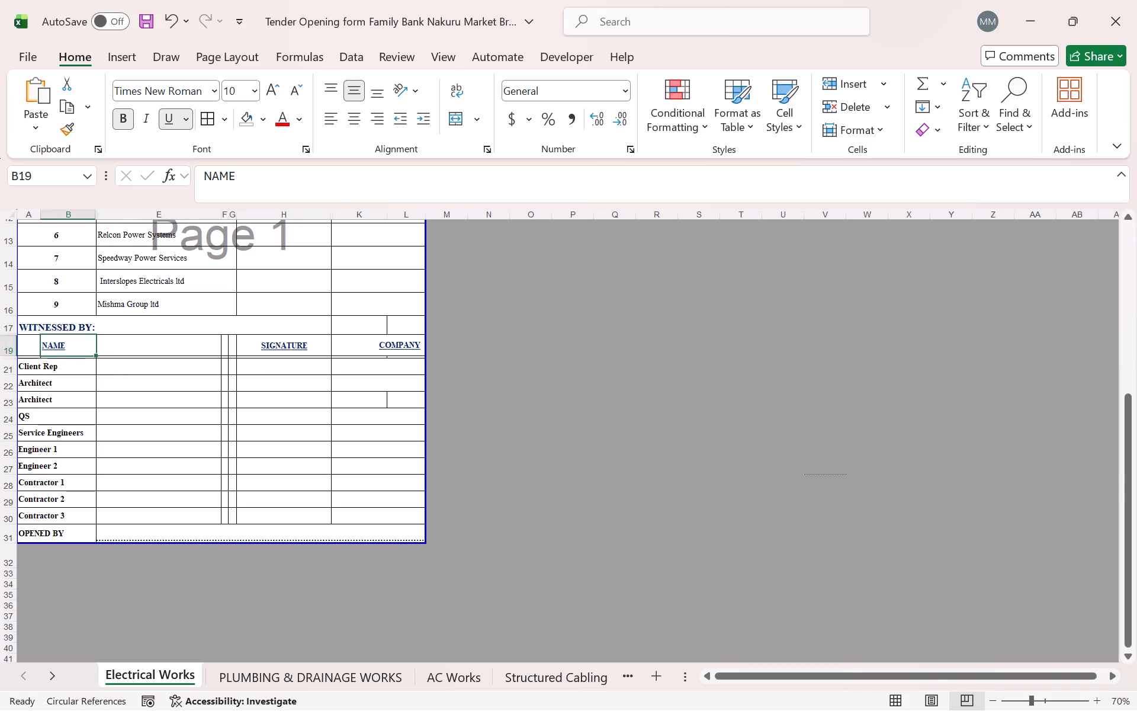
left_click_drag(96, 343, 133, 343)
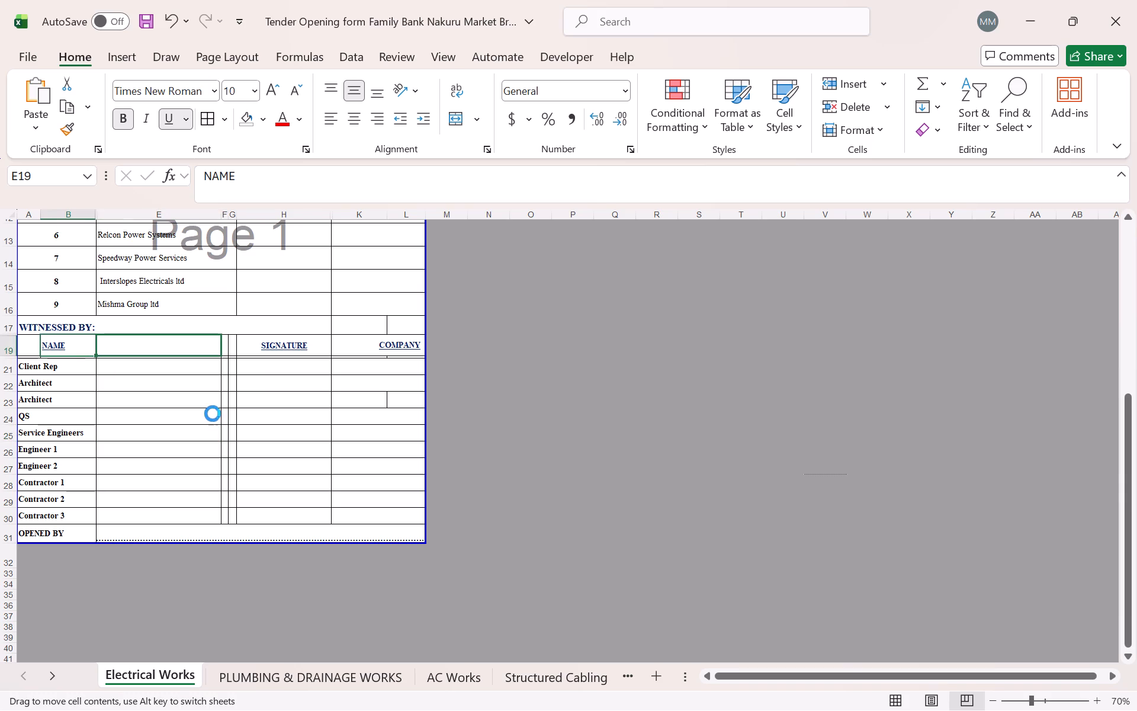
left_click(202, 406)
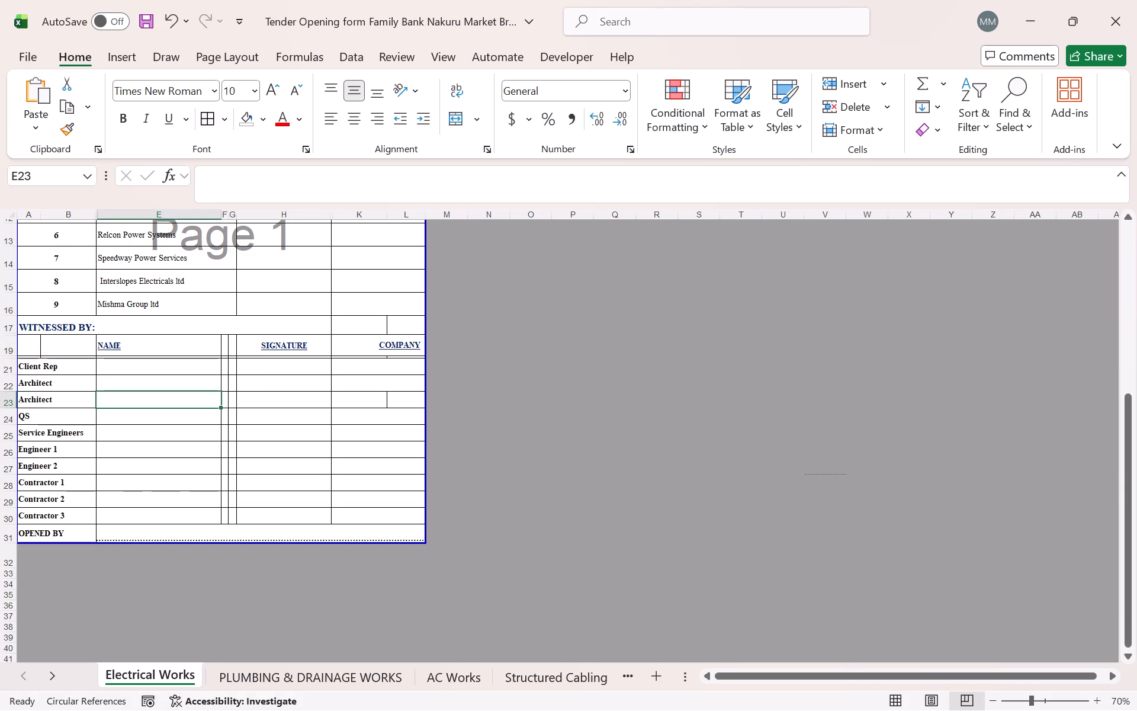
Merge the empty cells A19 and B19 beside the NAME header in the WITNESSED BY table.
left_click_drag(27, 341, 58, 335)
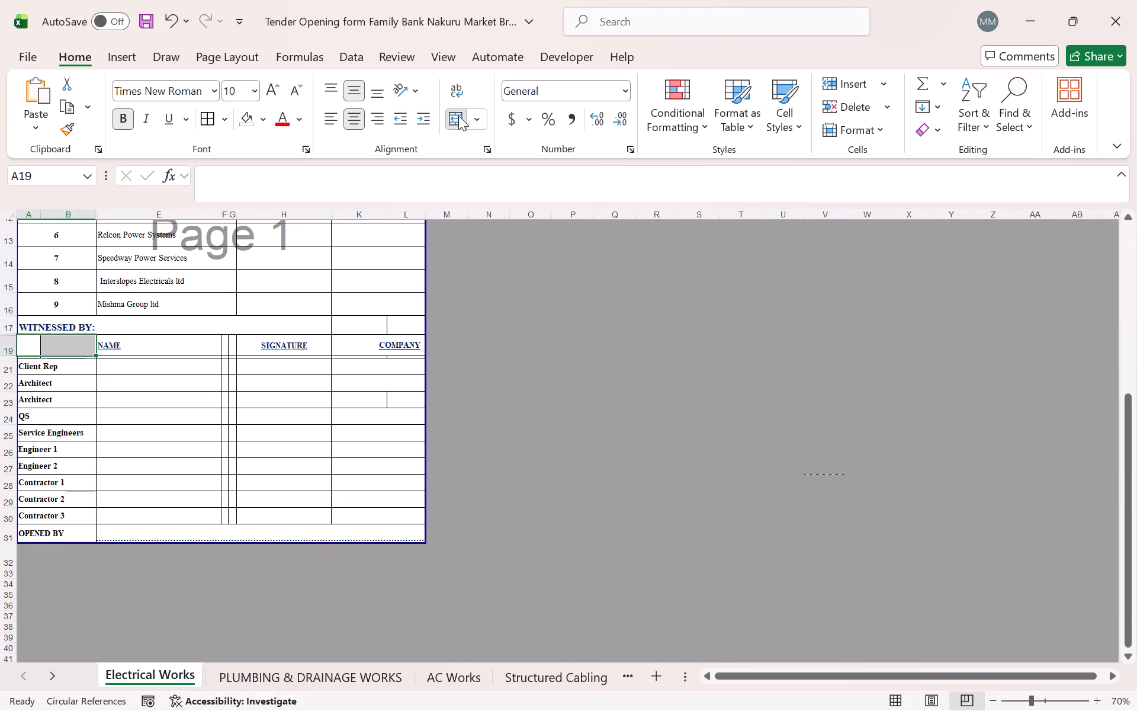
left_click(458, 116)
left_click(142, 399)
Merge columns E to G across each row of the WITNESSED BY table, from the NAME header down to Contractor 3.
left_click_drag(126, 345, 219, 350)
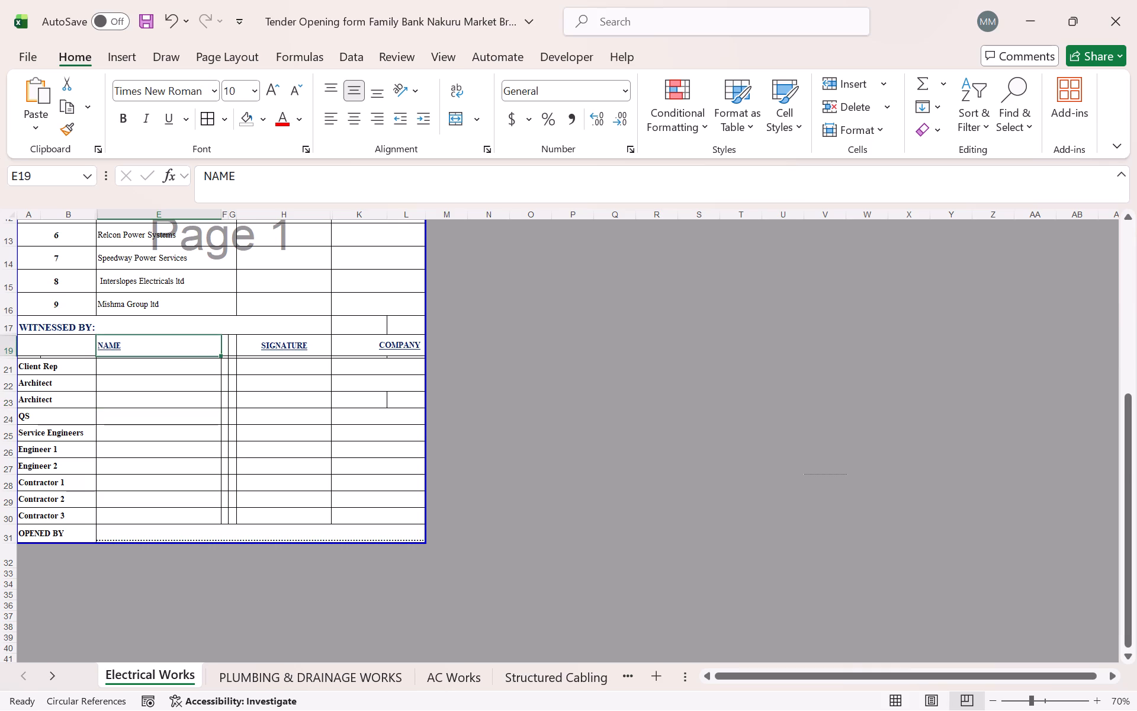
left_click_drag(219, 350, 220, 515)
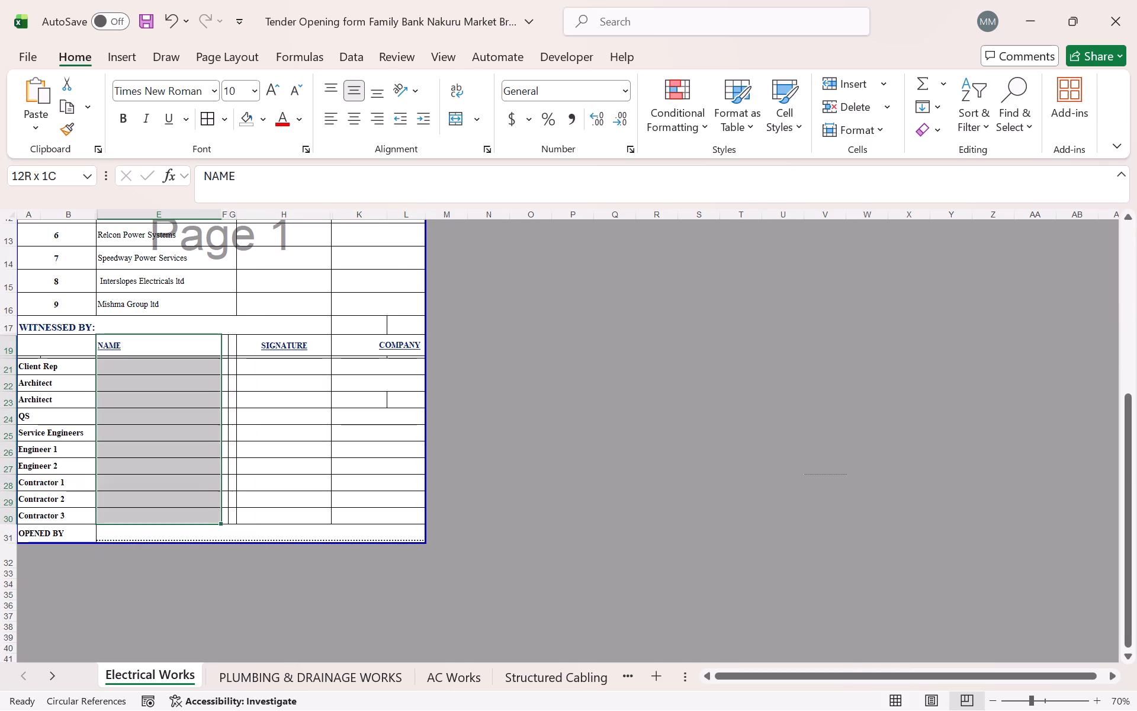
left_click_drag(220, 515, 229, 519)
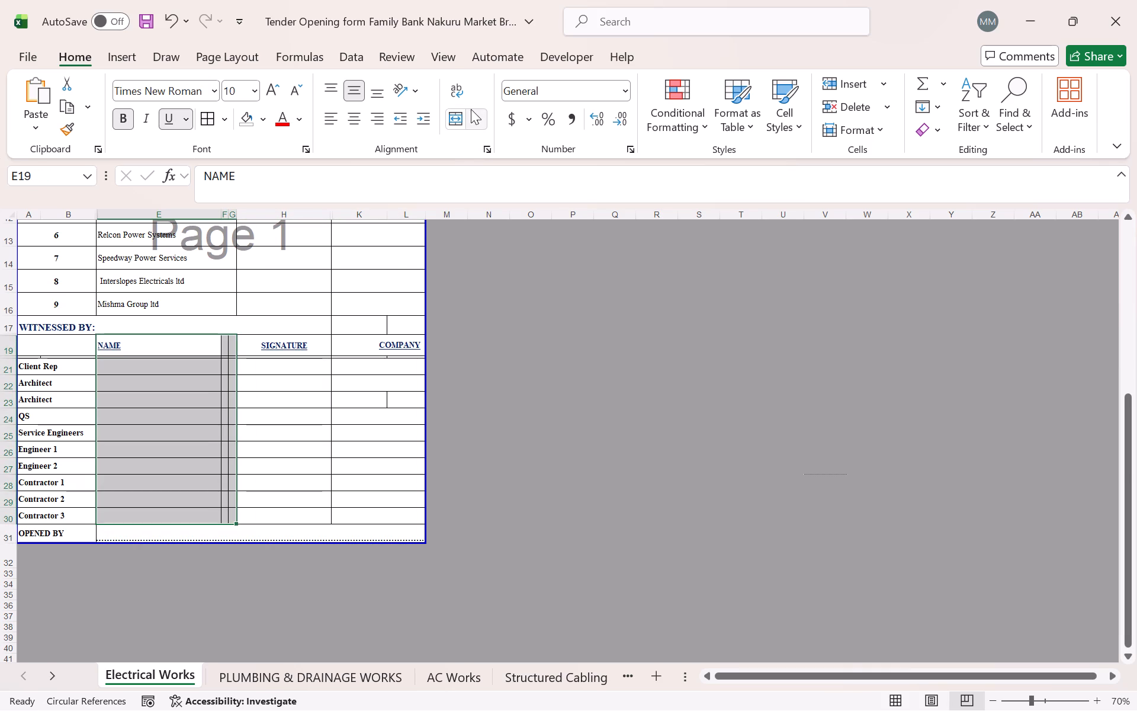
left_click(476, 113)
left_click(541, 171)
left_click(299, 468)
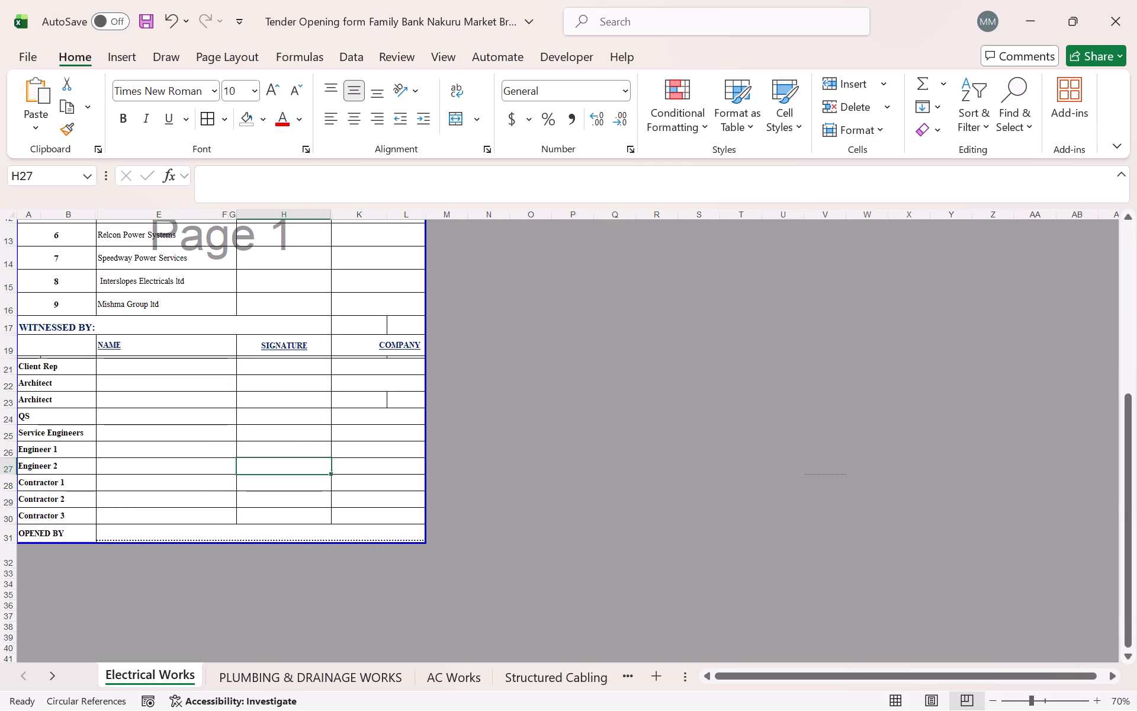
Merge cells K17 and L17 in the WITNESSED BY row, and K23 and L23 in the second Architect row.
left_click(370, 321)
left_click_drag(370, 321, 412, 321)
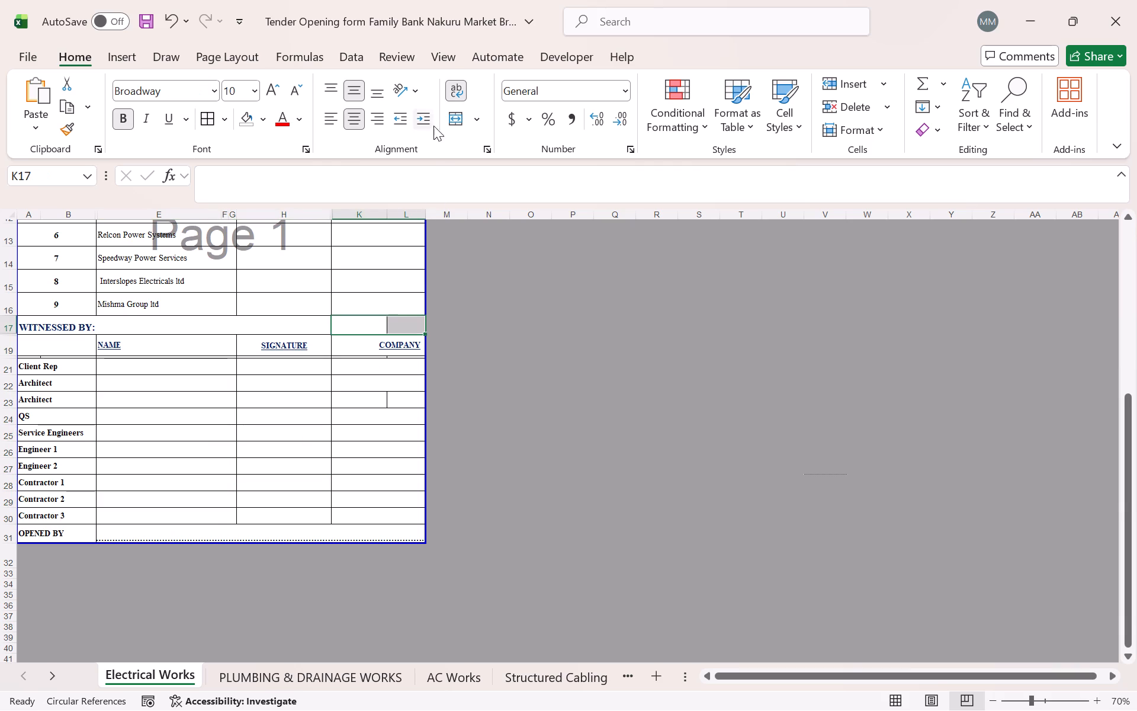
left_click(457, 117)
left_click_drag(357, 399, 394, 395)
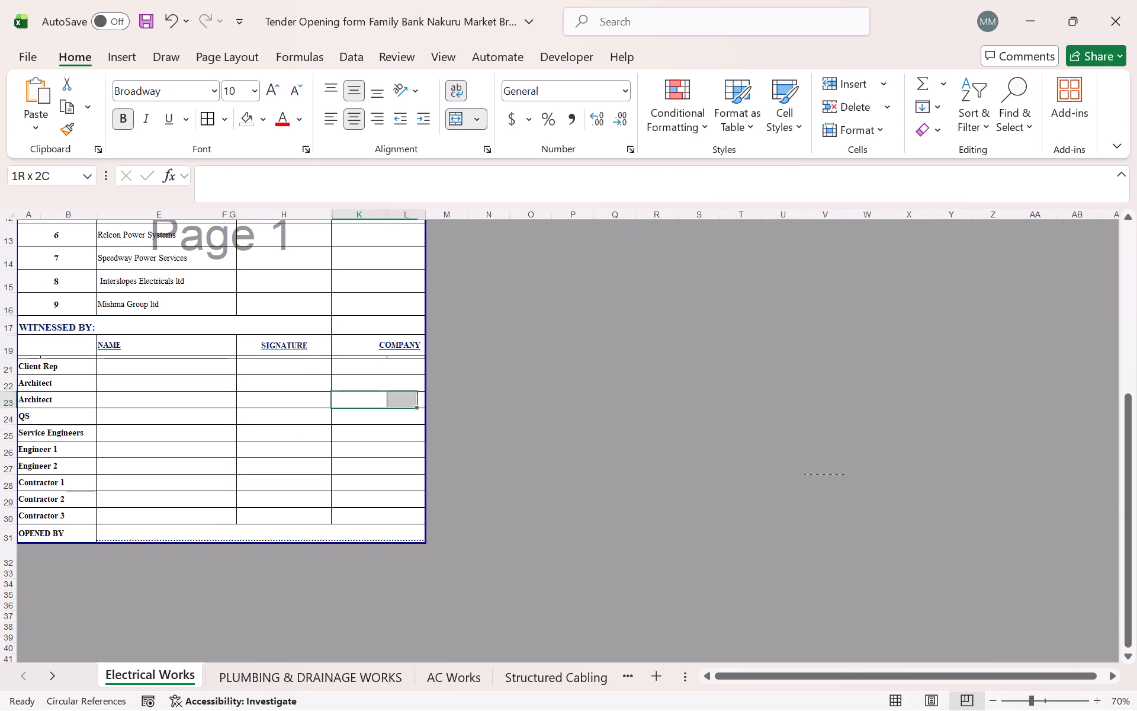
left_click_drag(394, 395, 407, 395)
left_click(451, 111)
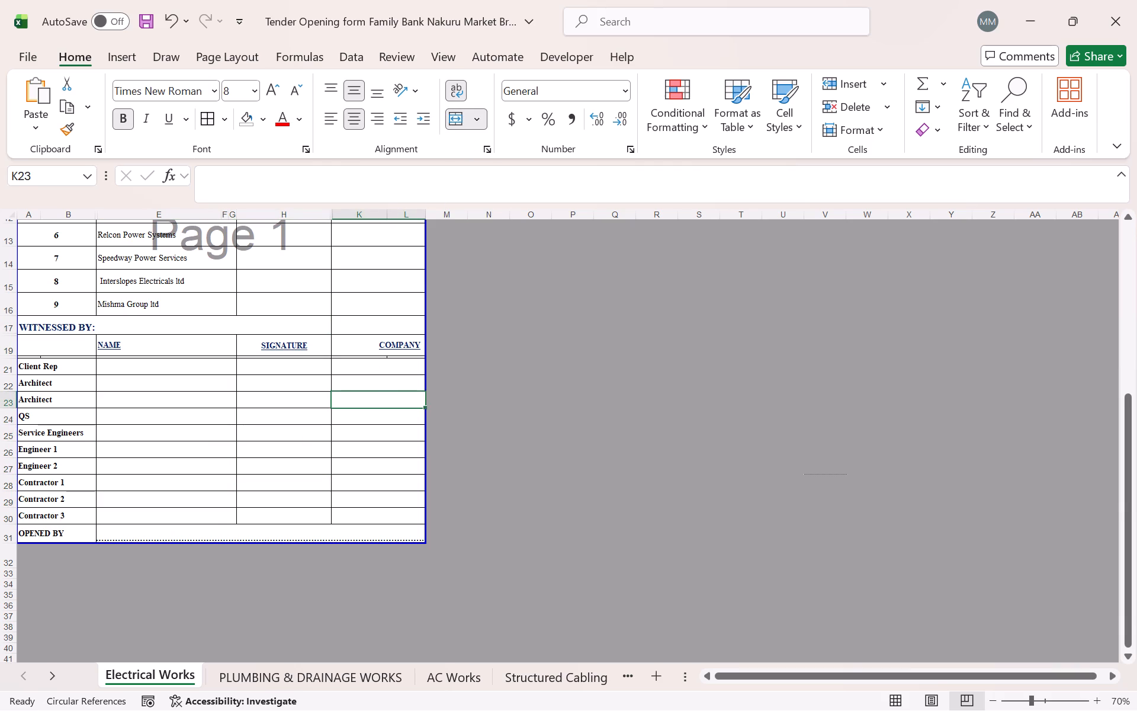
left_click(374, 450)
Check the layout of the whole form on the sheet and in the print preview.
scroll(314, 416, "down", 1)
scroll(314, 416, "up", 1)
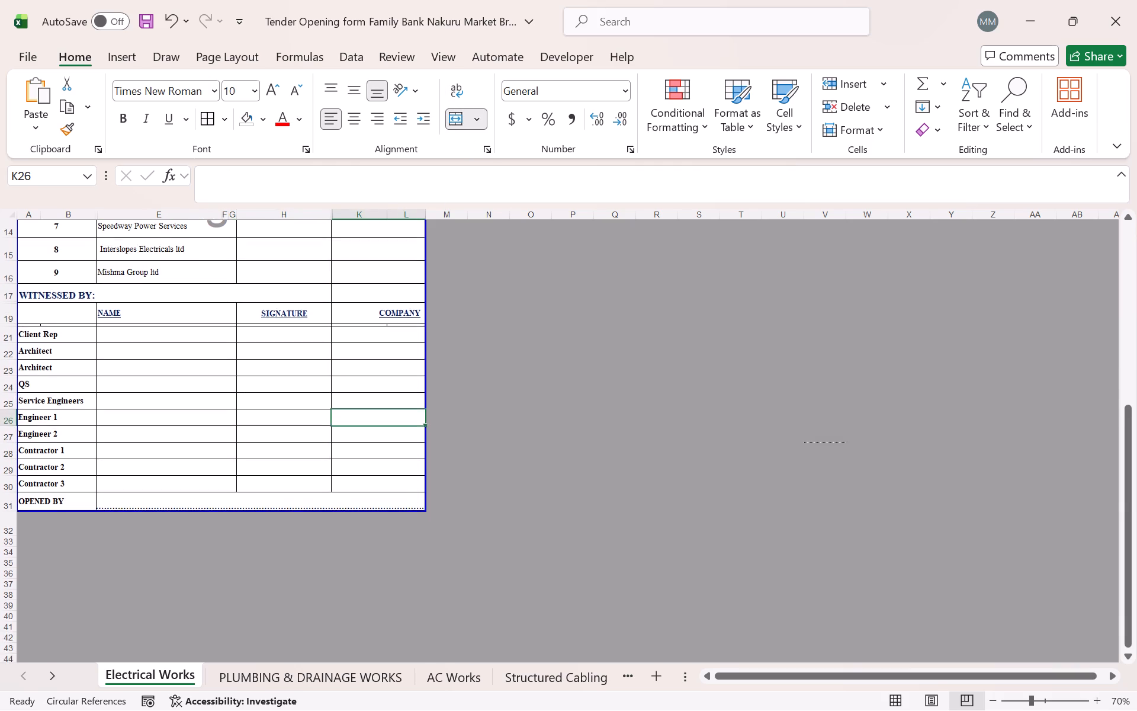
scroll(314, 416, "up", 13)
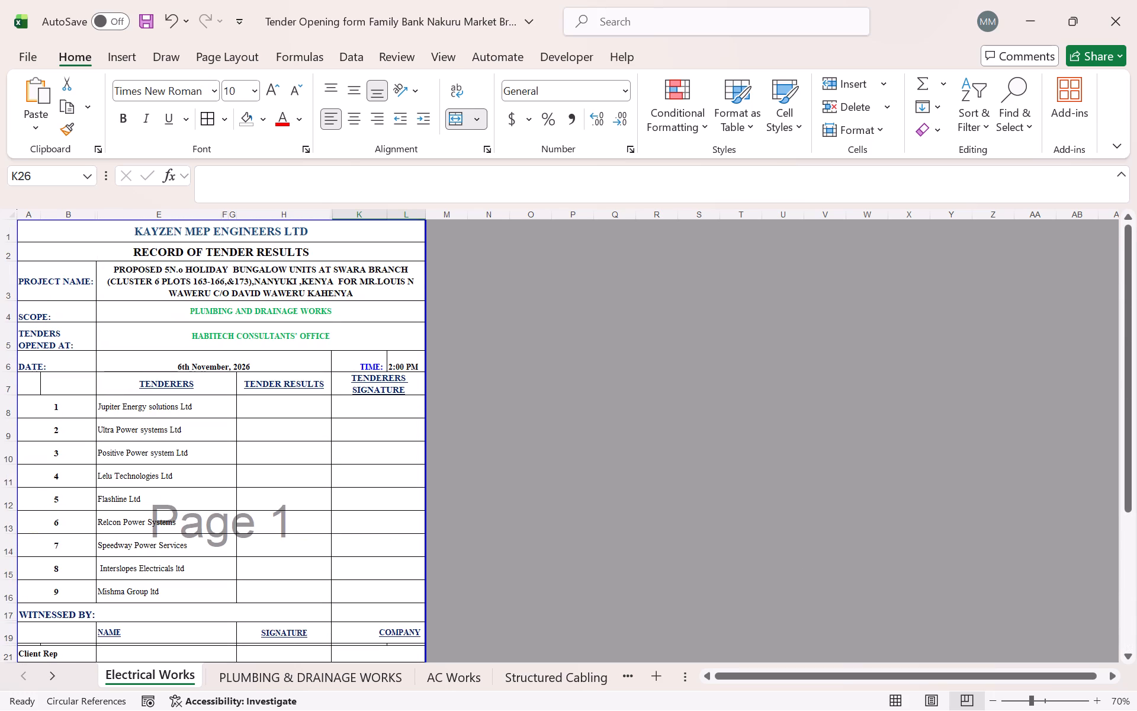
key("ctrl+p")
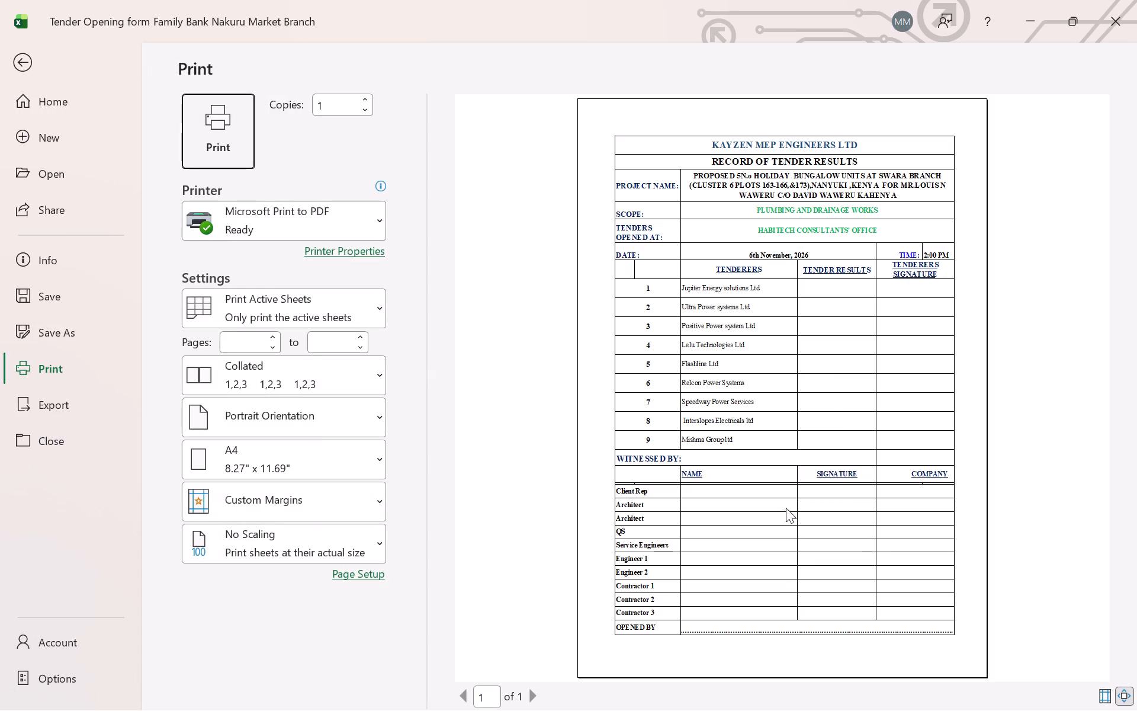
left_click(13, 56)
Copy the format of number cell A8 onto the empty cells A7 and B7 beside the TENDERERS header, merging them.
scroll(155, 460, "up", 3)
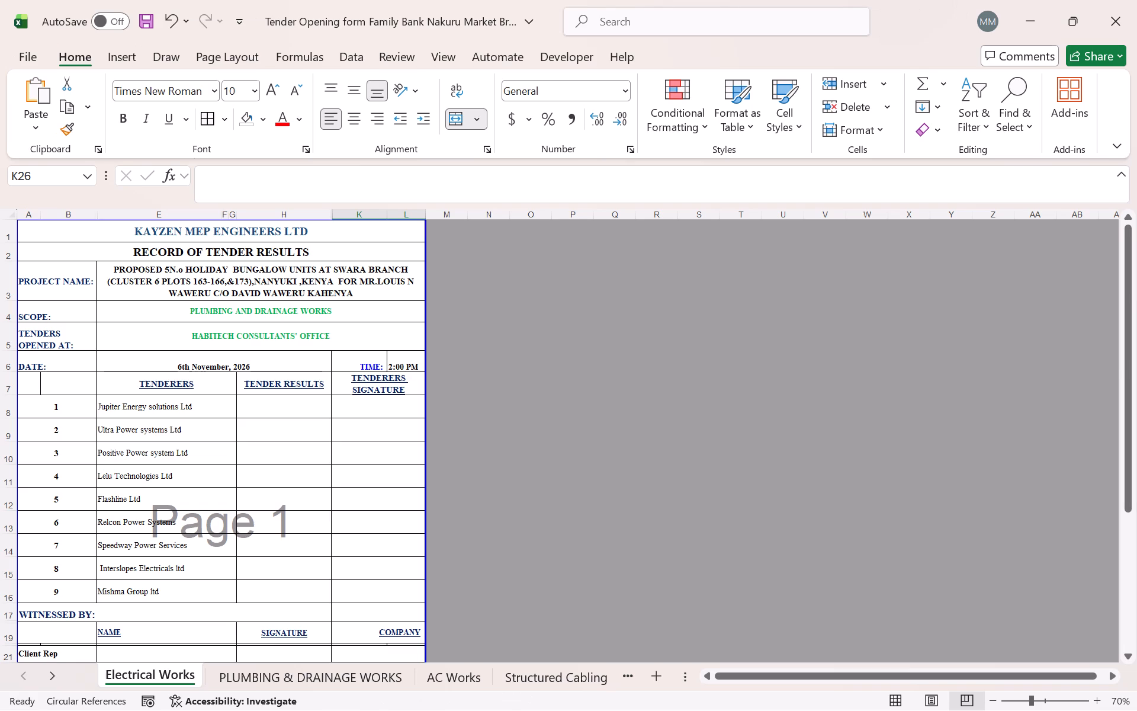
left_click(63, 403)
left_click(68, 131)
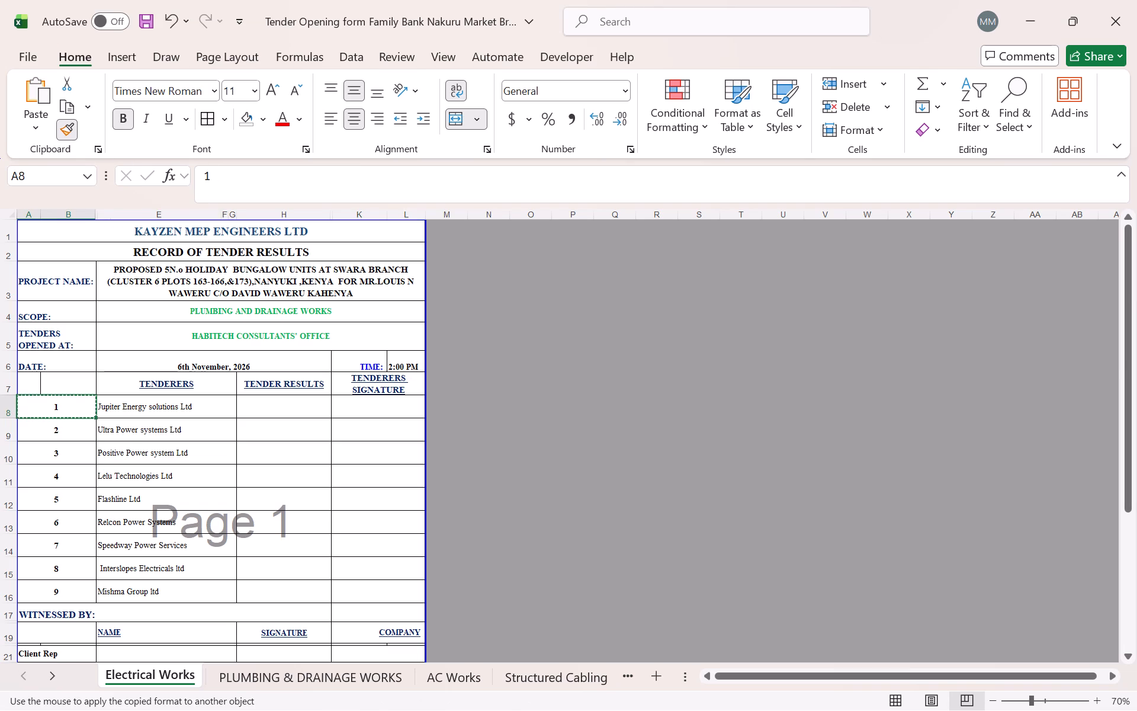
left_click(32, 385)
left_click(166, 451)
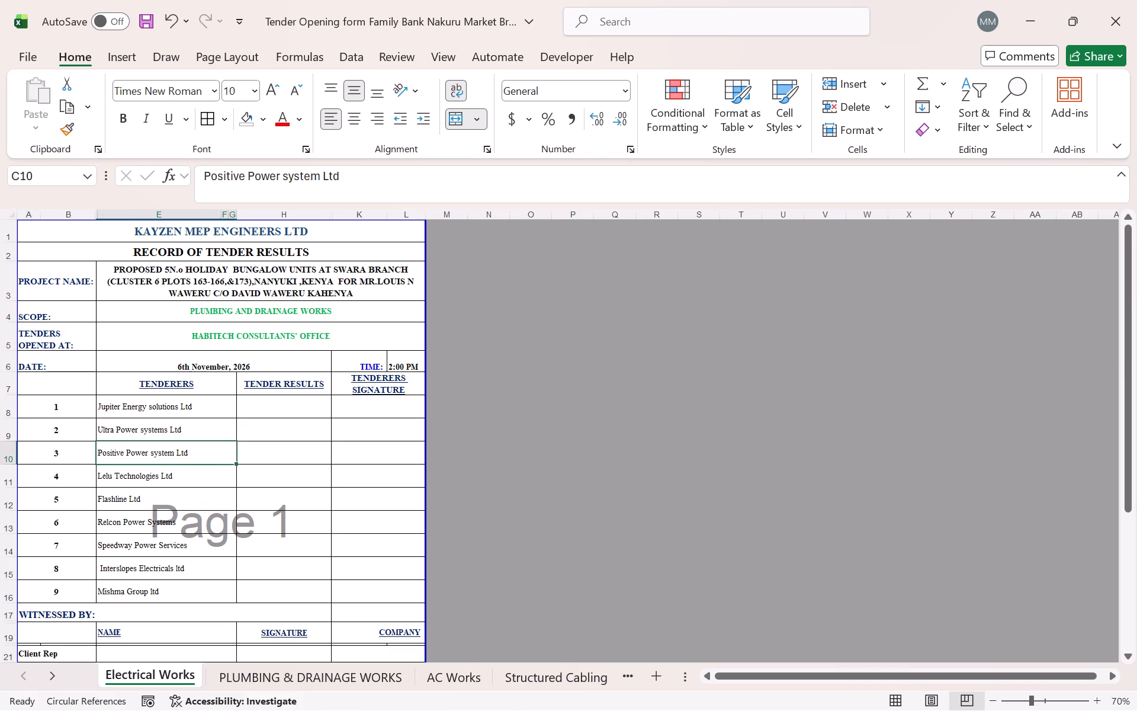
Set the left and right print margins to 0.25 and centre the form horizontally on the page.
key("ctrl+p")
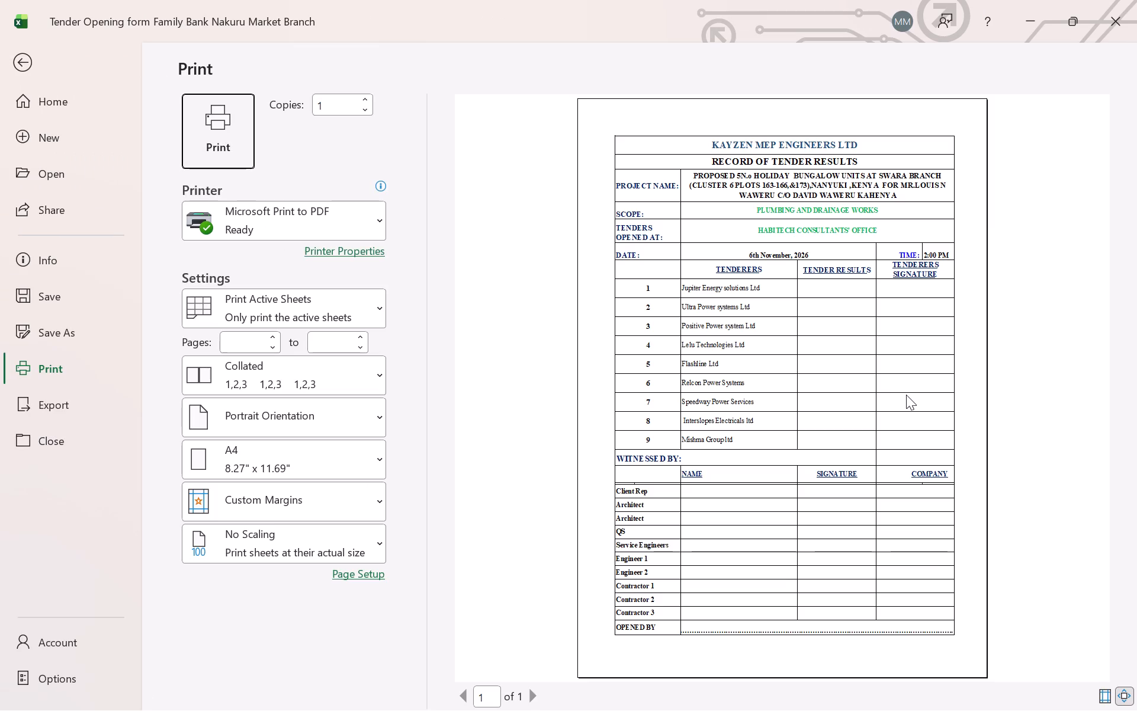
left_click(383, 581)
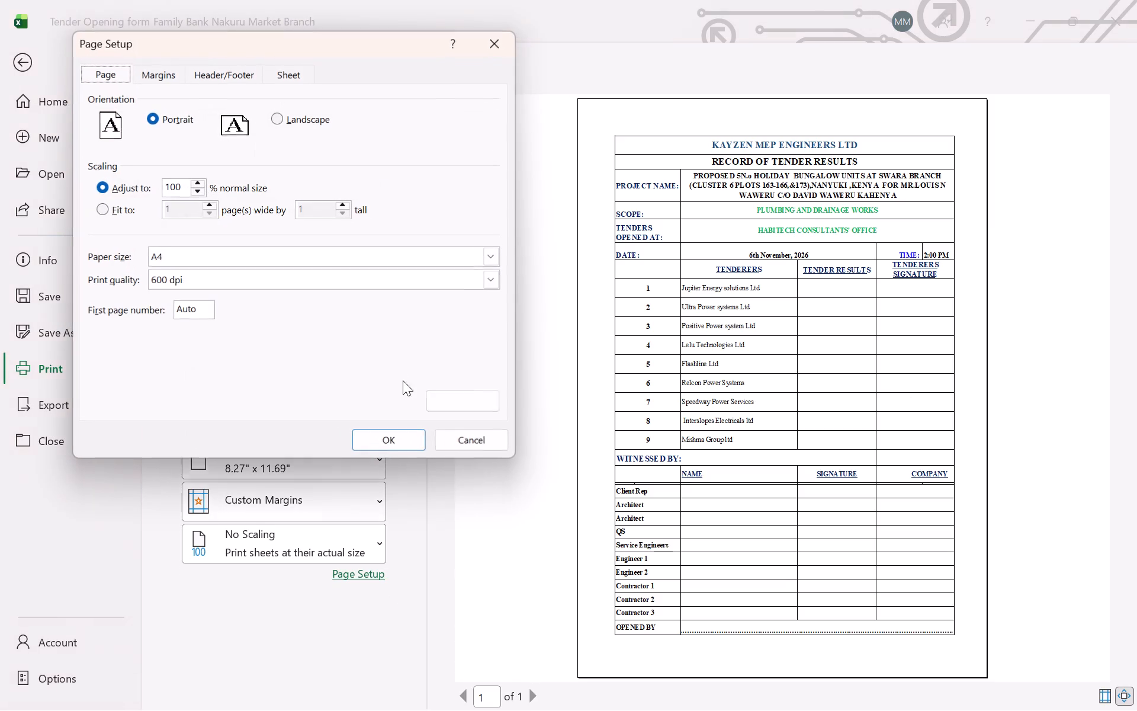
left_click(166, 76)
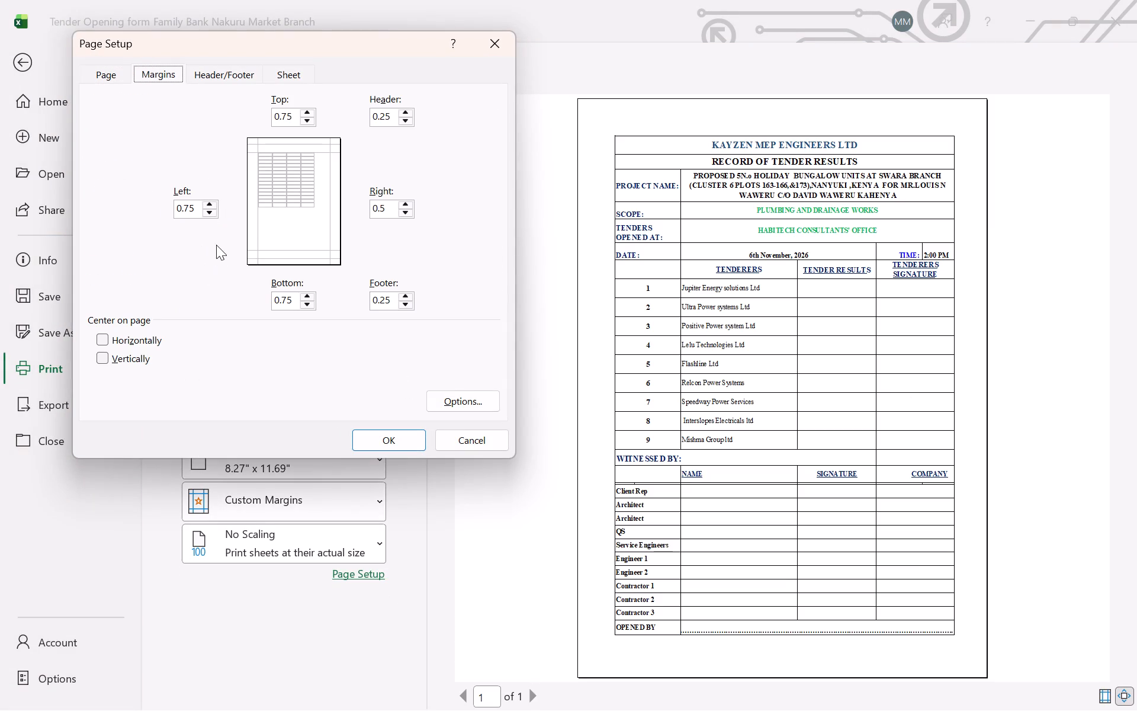
left_click(216, 213)
left_click(408, 214)
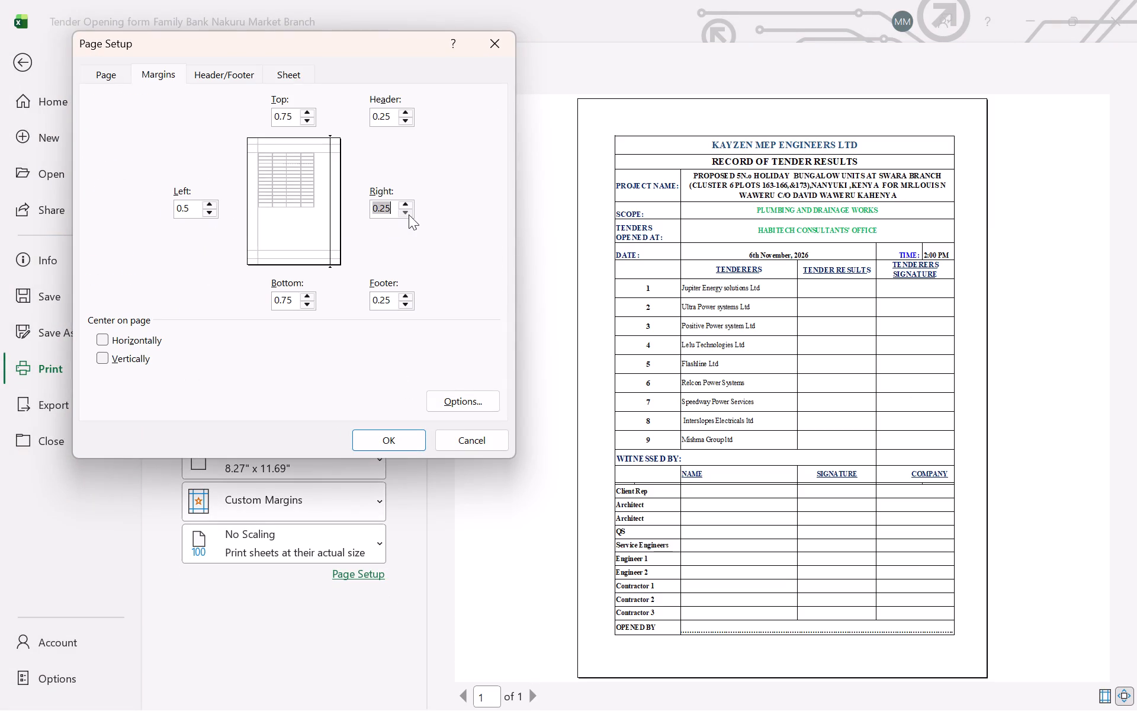
left_click(210, 213)
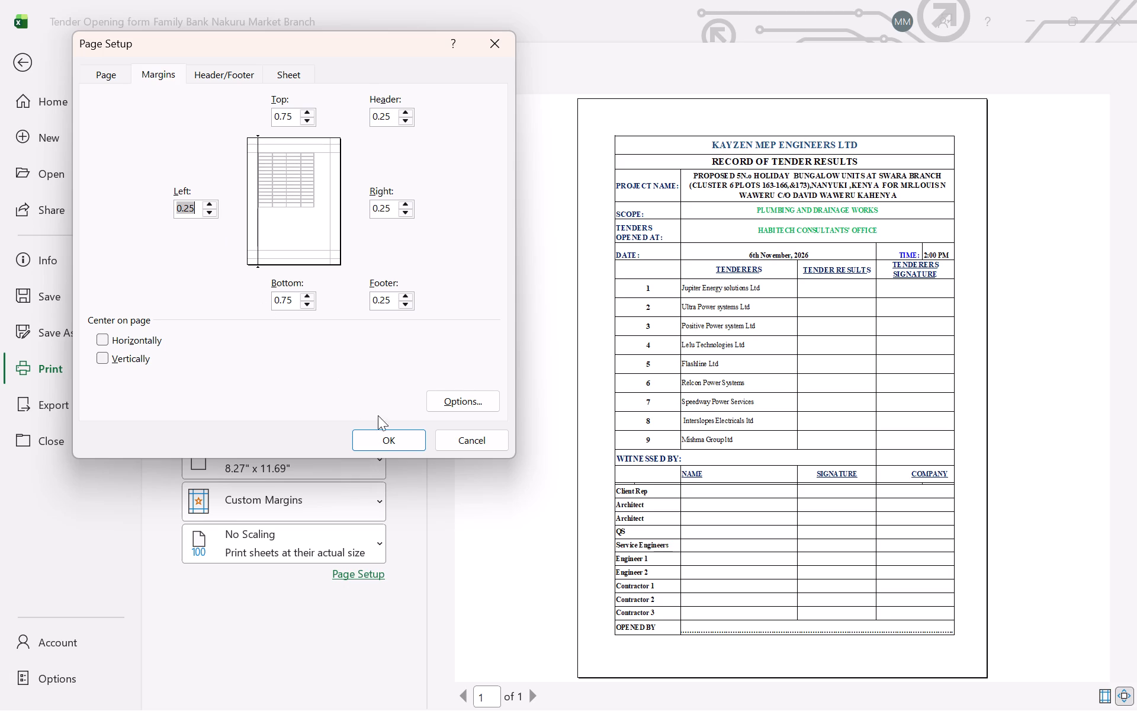
left_click(126, 338)
left_click_drag(365, 438, 371, 438)
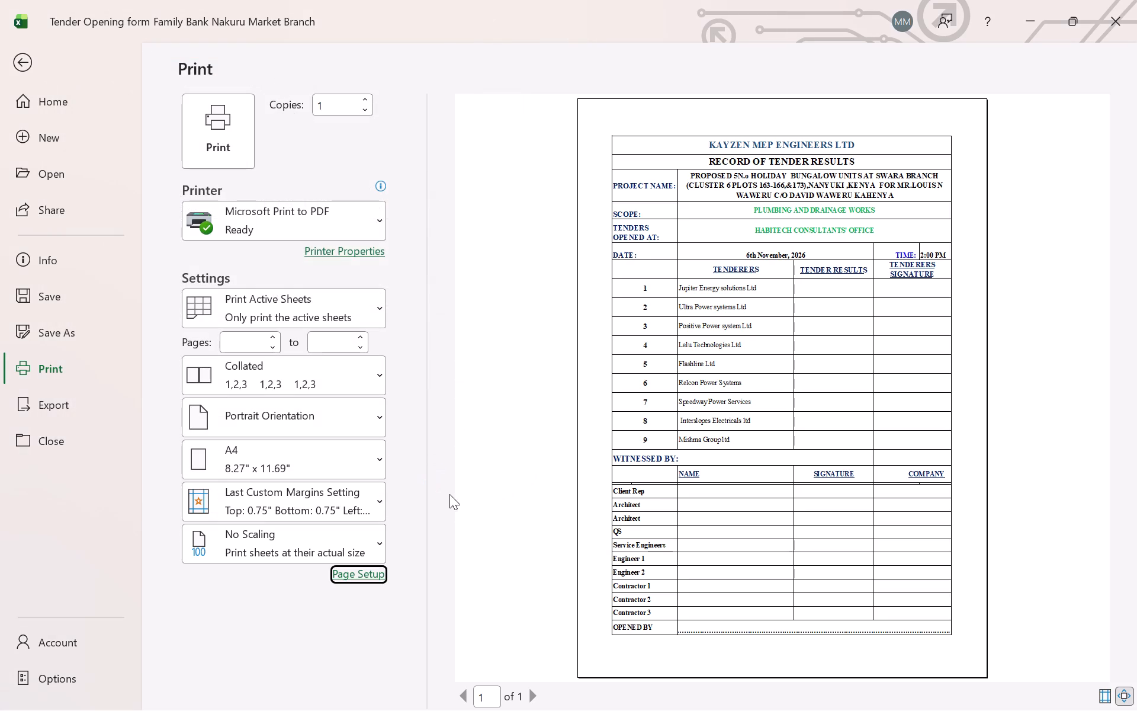
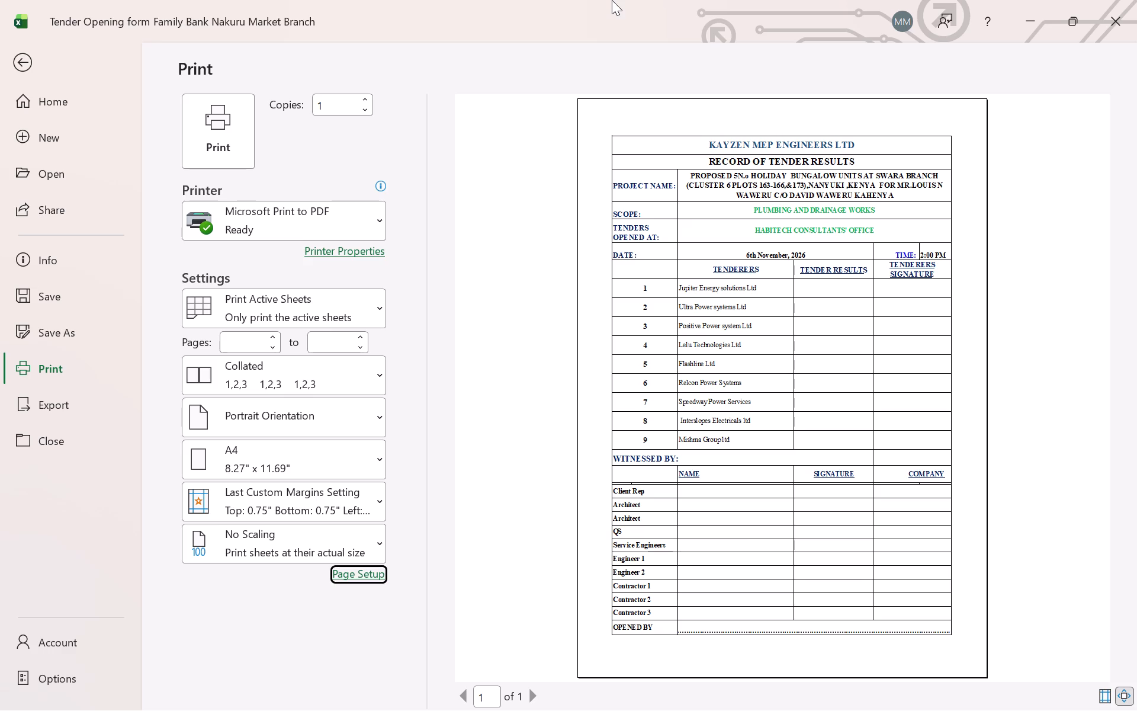
Delete the Contractor 3 row from the witness table of the form.
left_click(23, 62)
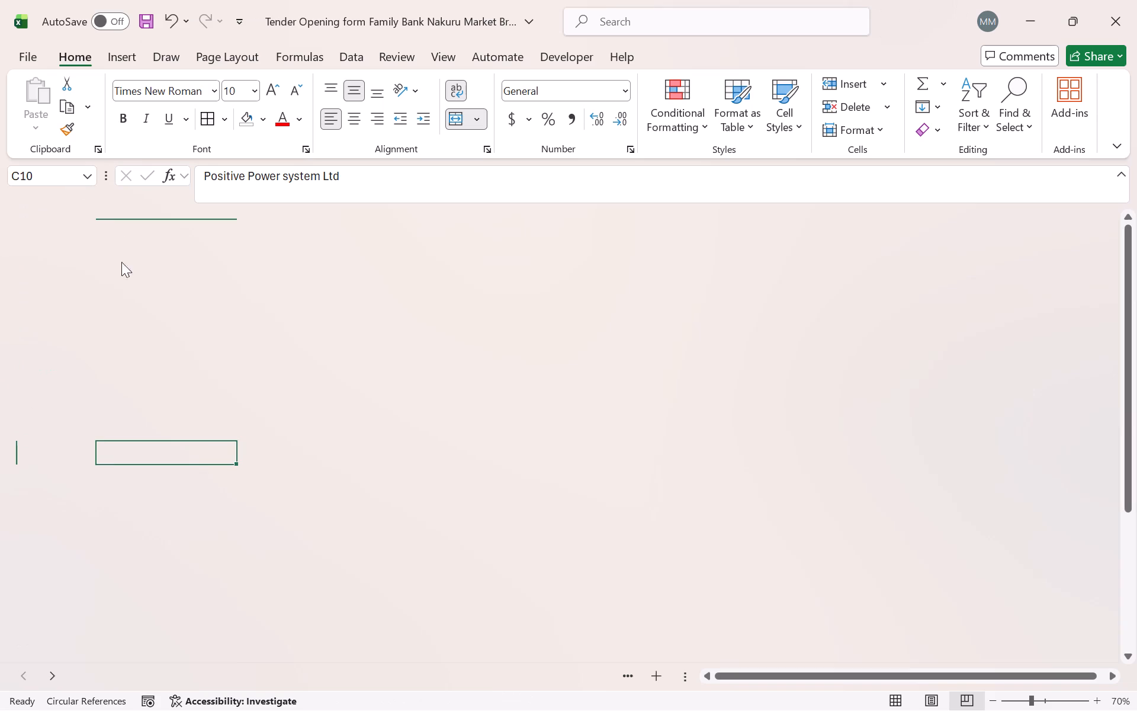
scroll(243, 451, "down", 11)
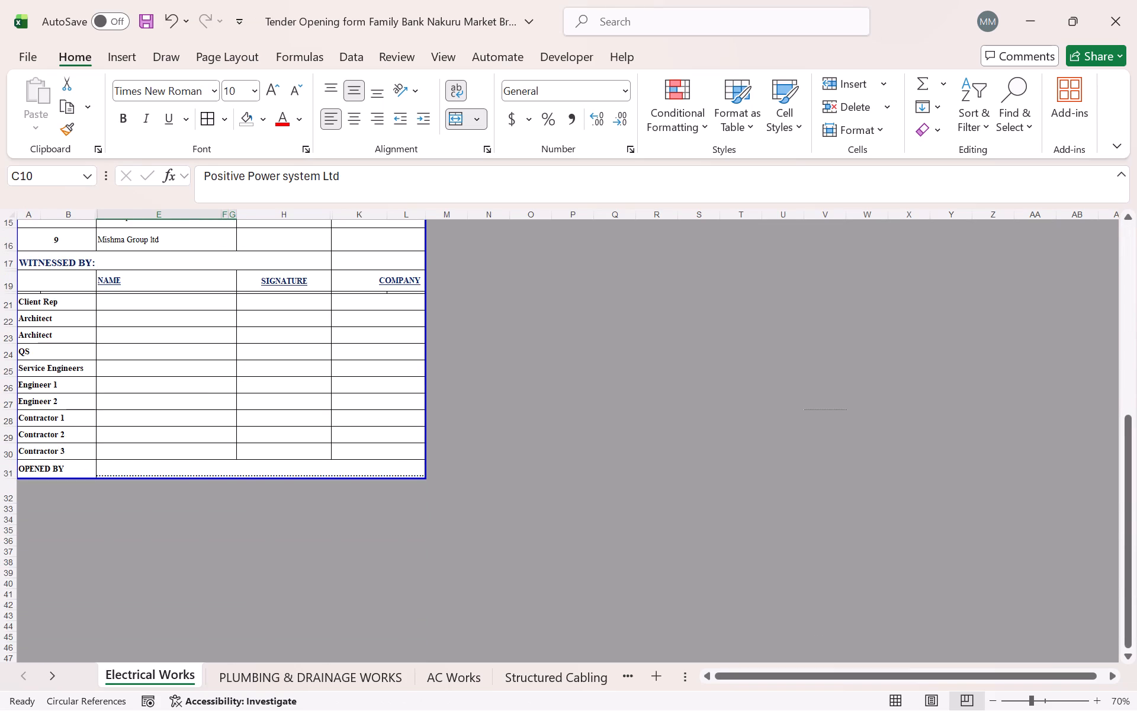
left_click(8, 451)
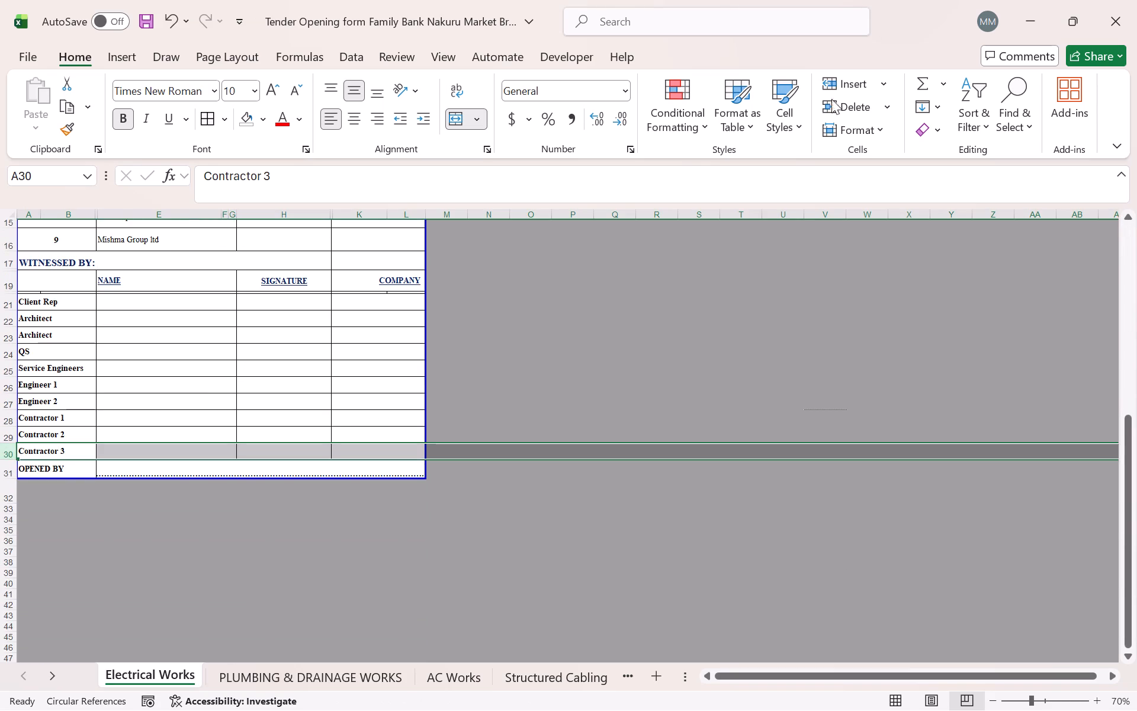
left_click(853, 113)
left_click(712, 433)
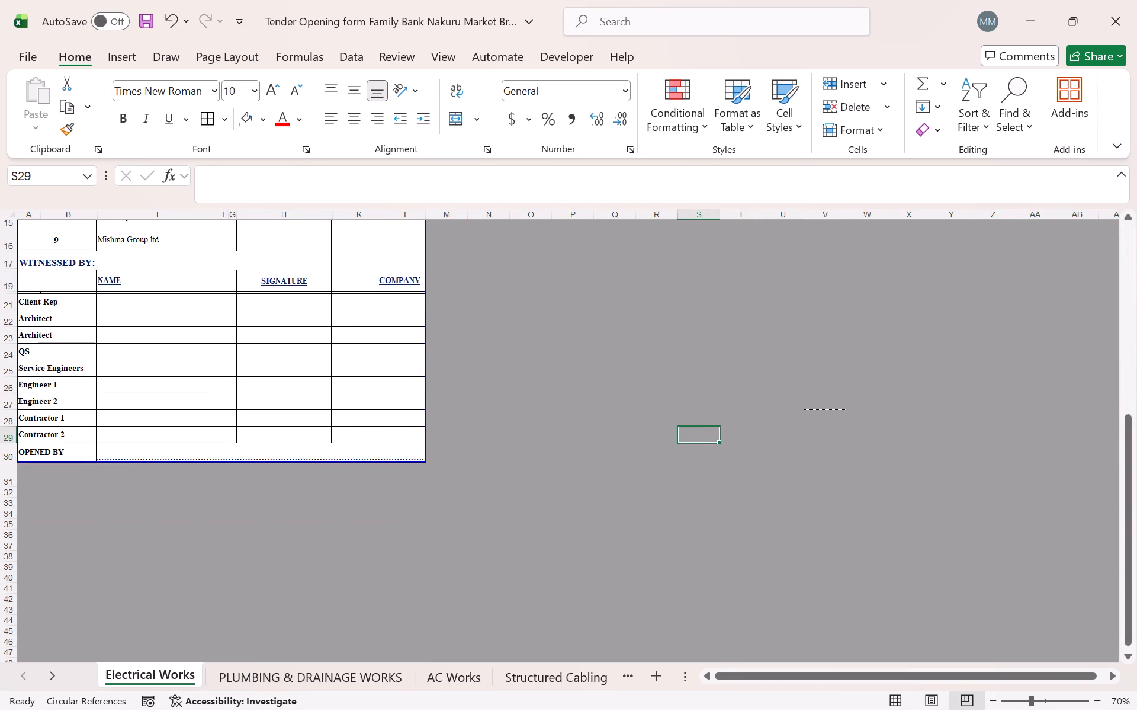
Insert a row above the first Architect row and copy the Client Rep row into it.
left_click(11, 318)
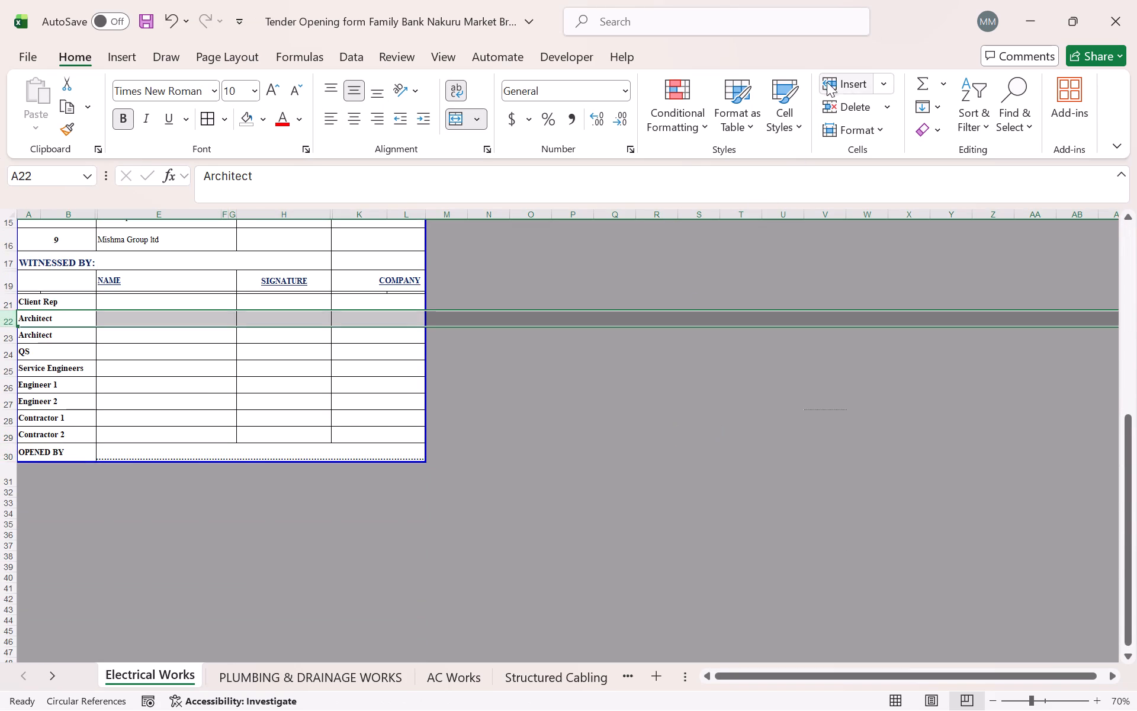
left_click(826, 74)
left_click(791, 378)
left_click_drag(62, 302, 402, 303)
key("ctrl+x")
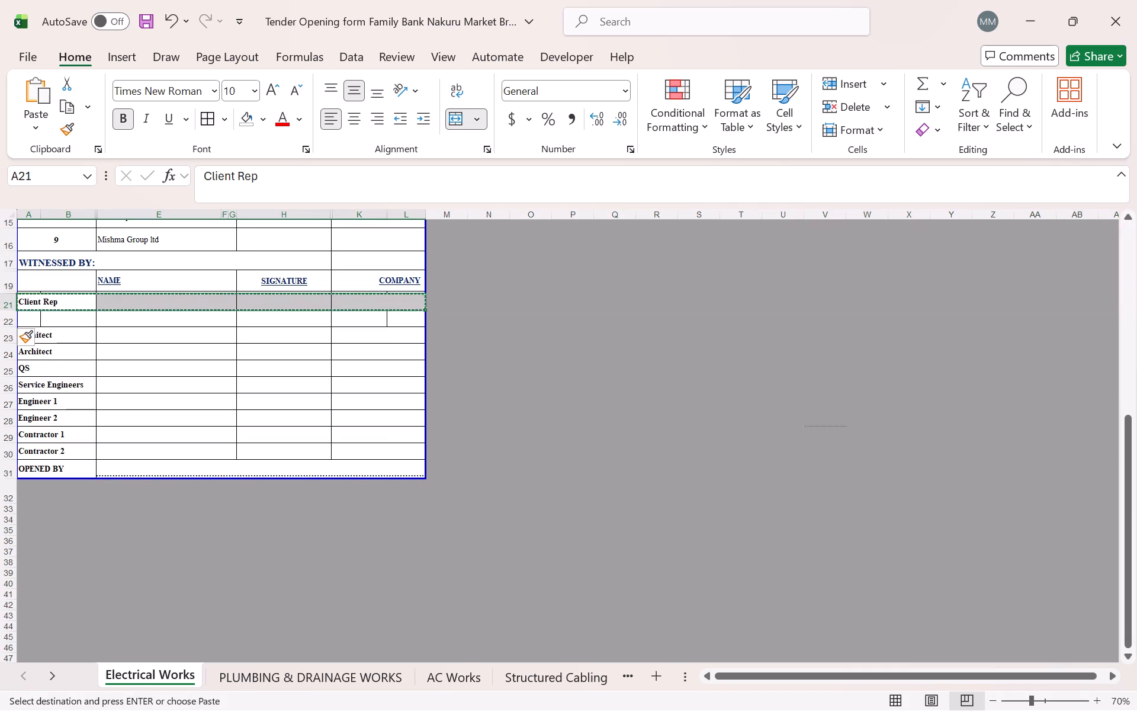
key("ctrl+c")
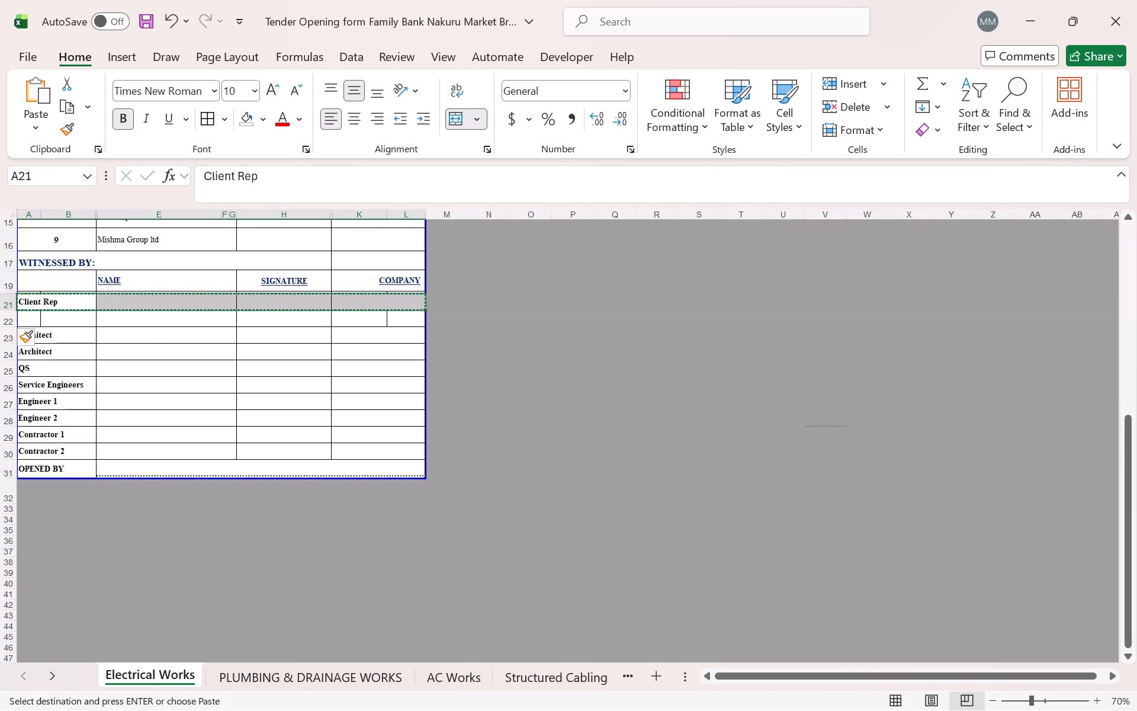
left_click_drag(33, 315, 402, 325)
key("ctrl+v")
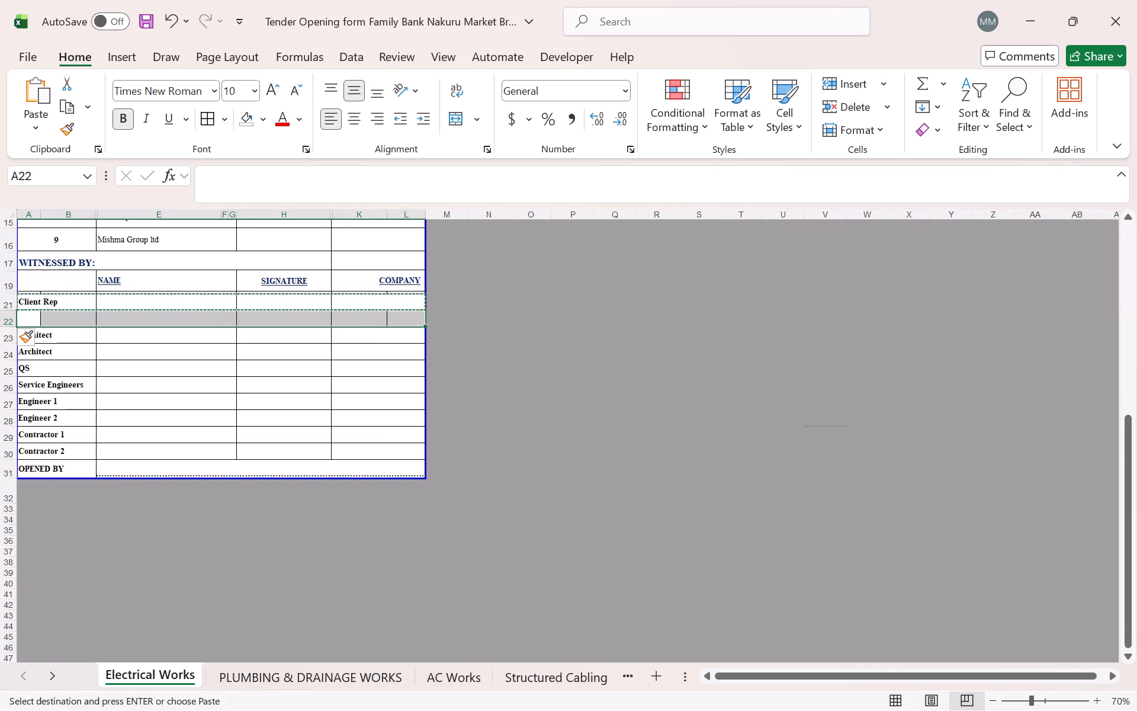
left_click(505, 380)
left_click(291, 340)
key("Escape")
key("Escape")
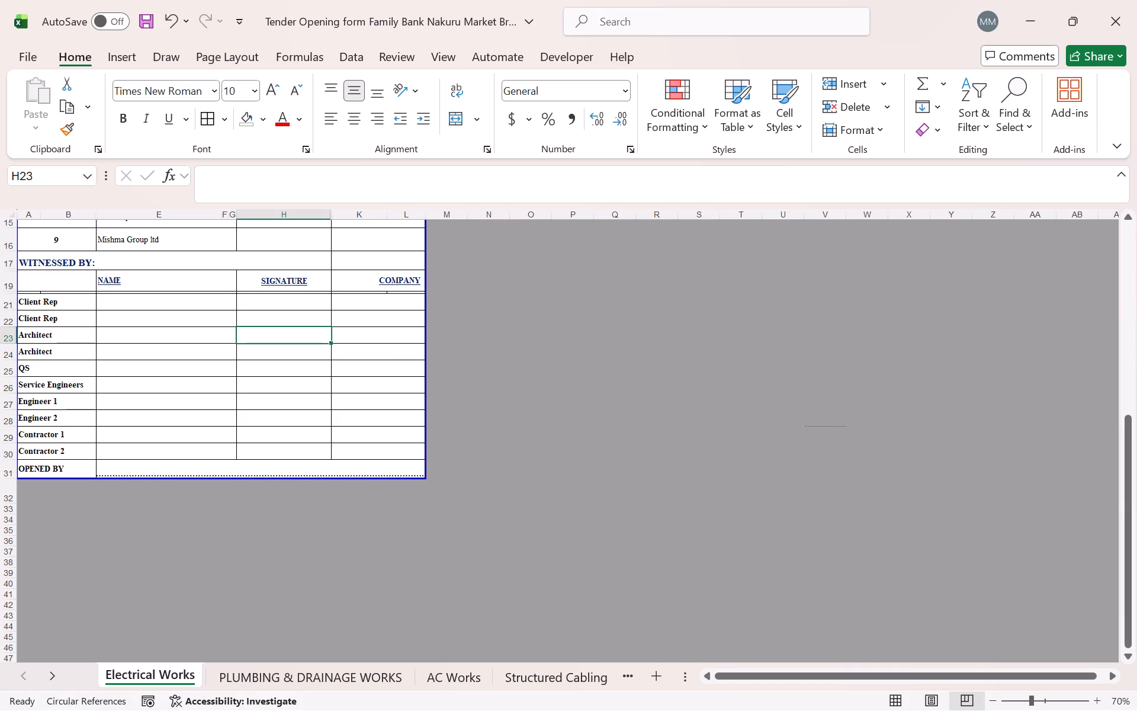
Print the form to PDF, choosing the Proposed bidders list folder in 2026, SWARA, KAYZEN SCOPE, Tender Documents as its destination.
key("ctrl+p")
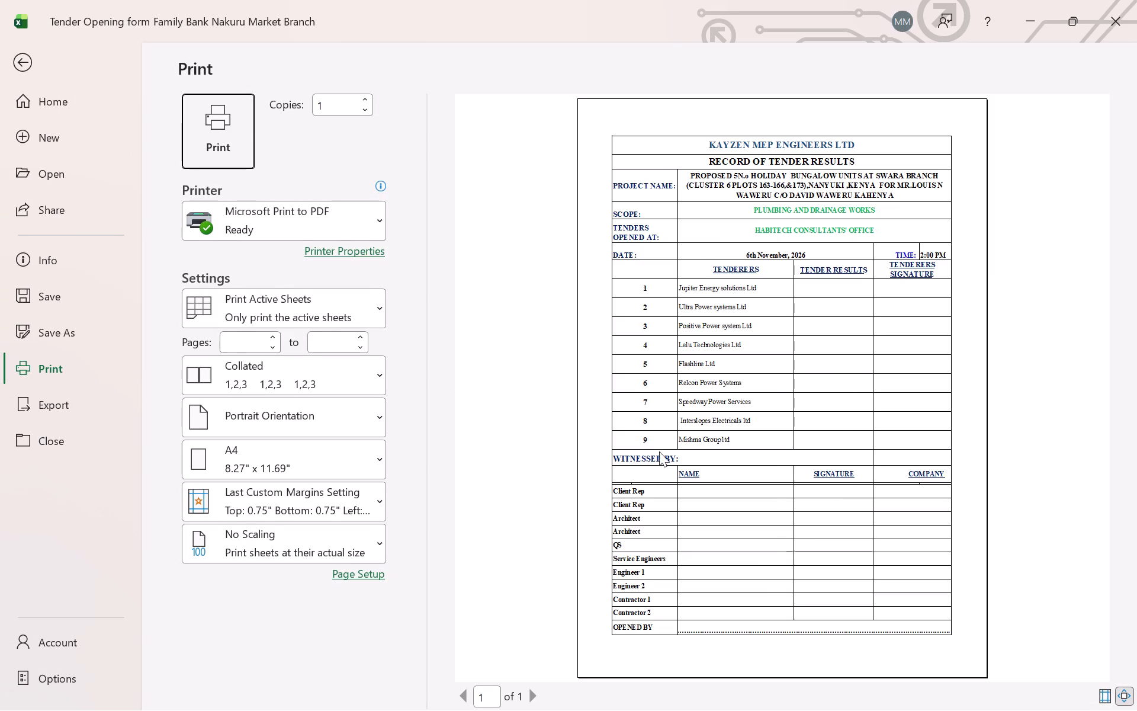
left_click(213, 130)
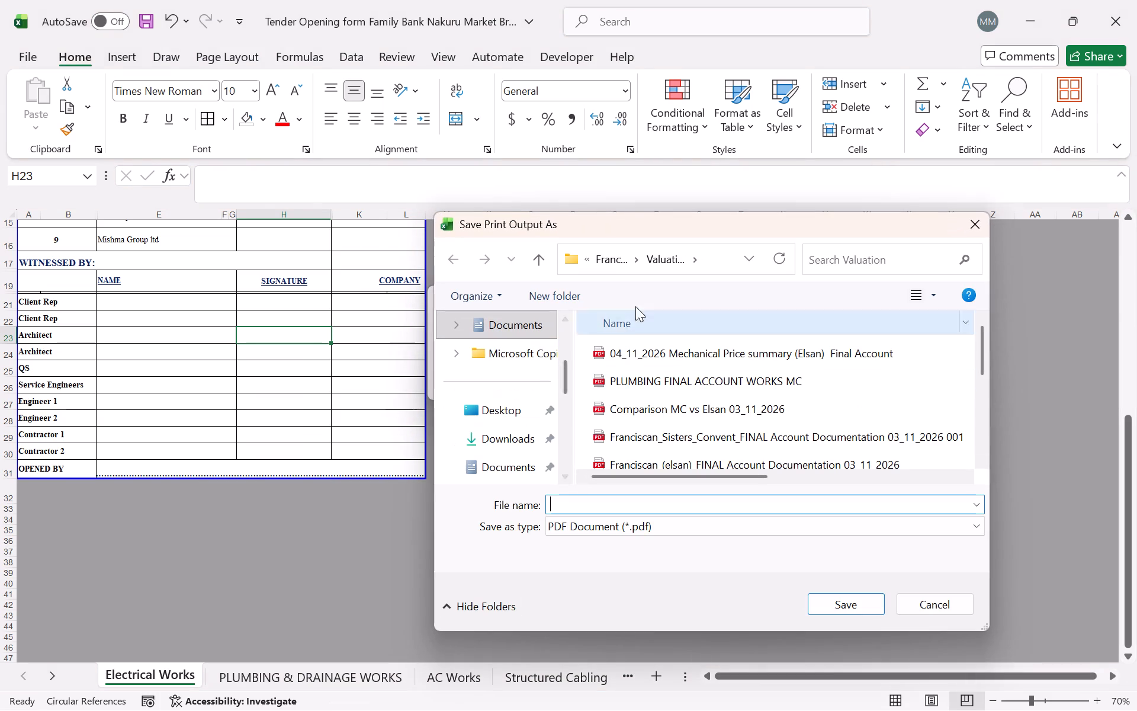
left_click(628, 256)
left_click(614, 262)
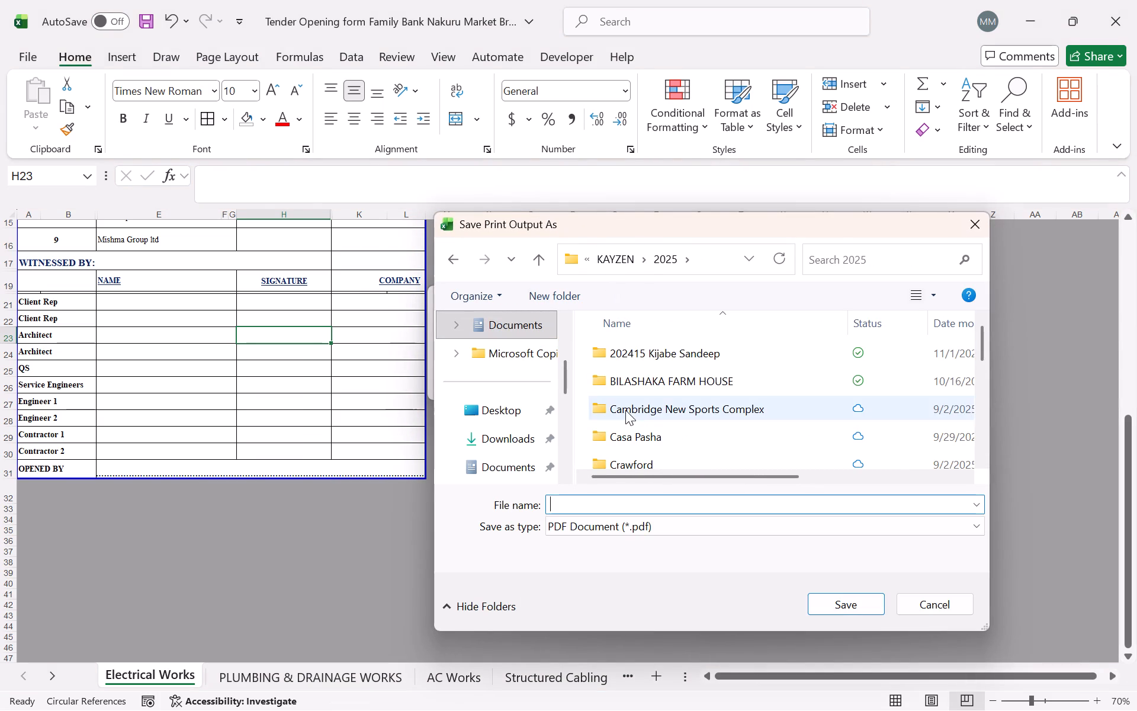
left_click(606, 260)
double_click(638, 385)
scroll(653, 364, "down", 1)
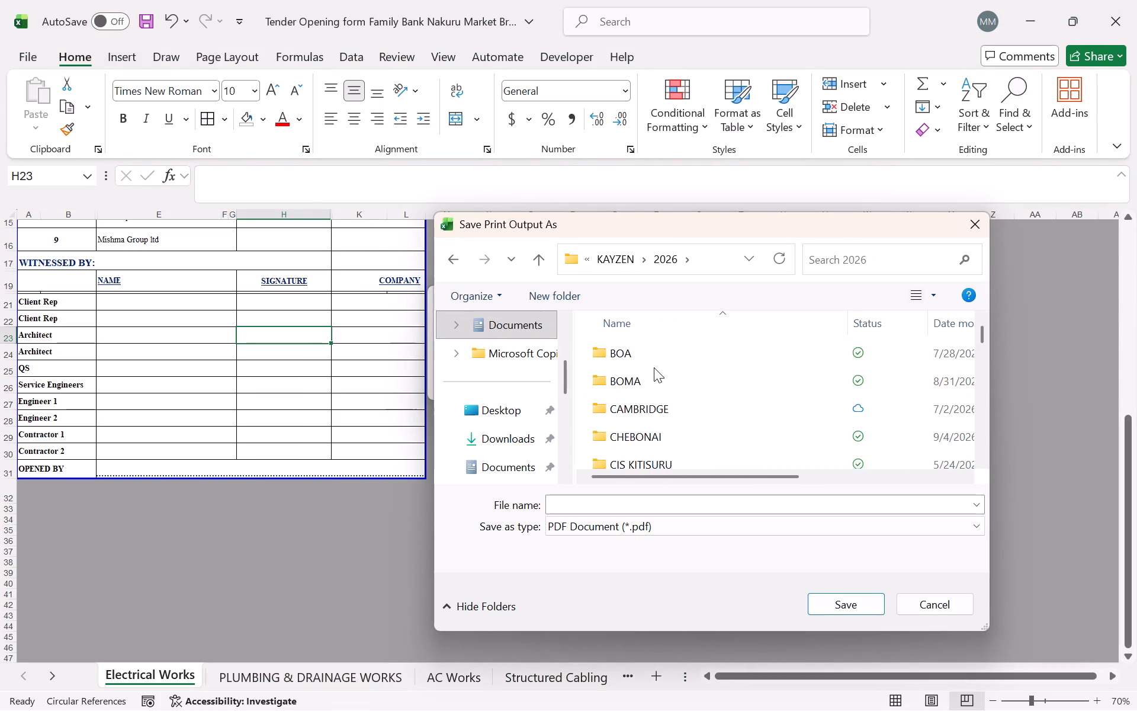
scroll(654, 367, "down", 3)
scroll(675, 426, "down", 5)
double_click(677, 424)
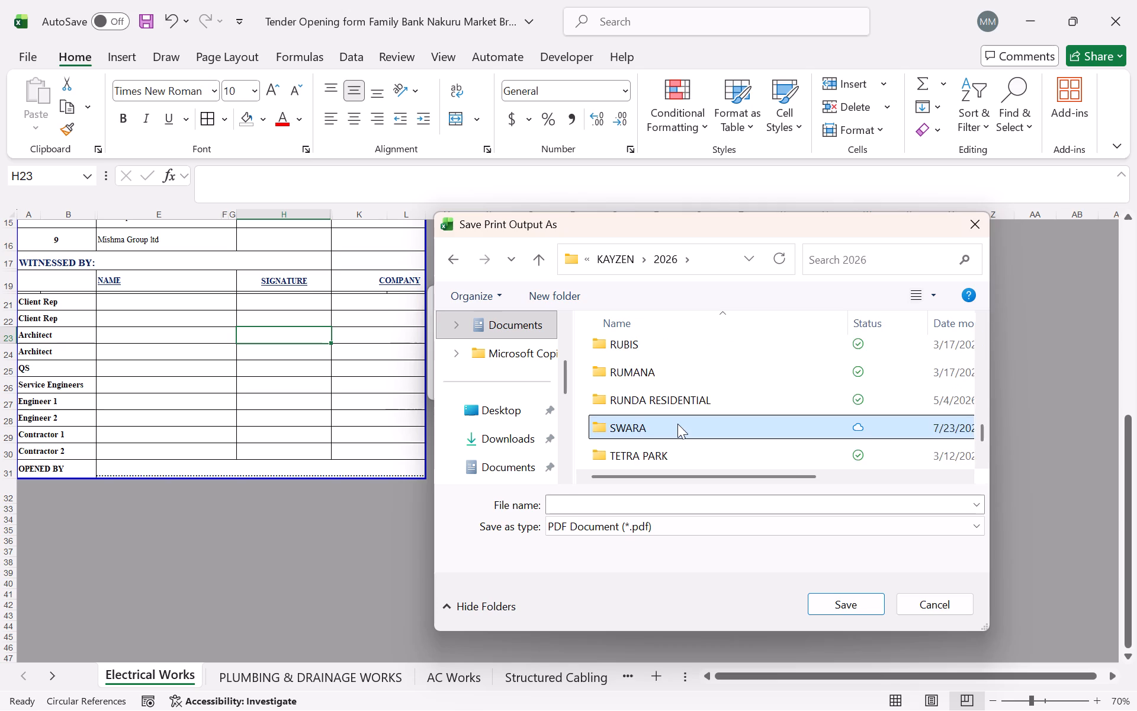
double_click(687, 373)
scroll(696, 364, "down", 2)
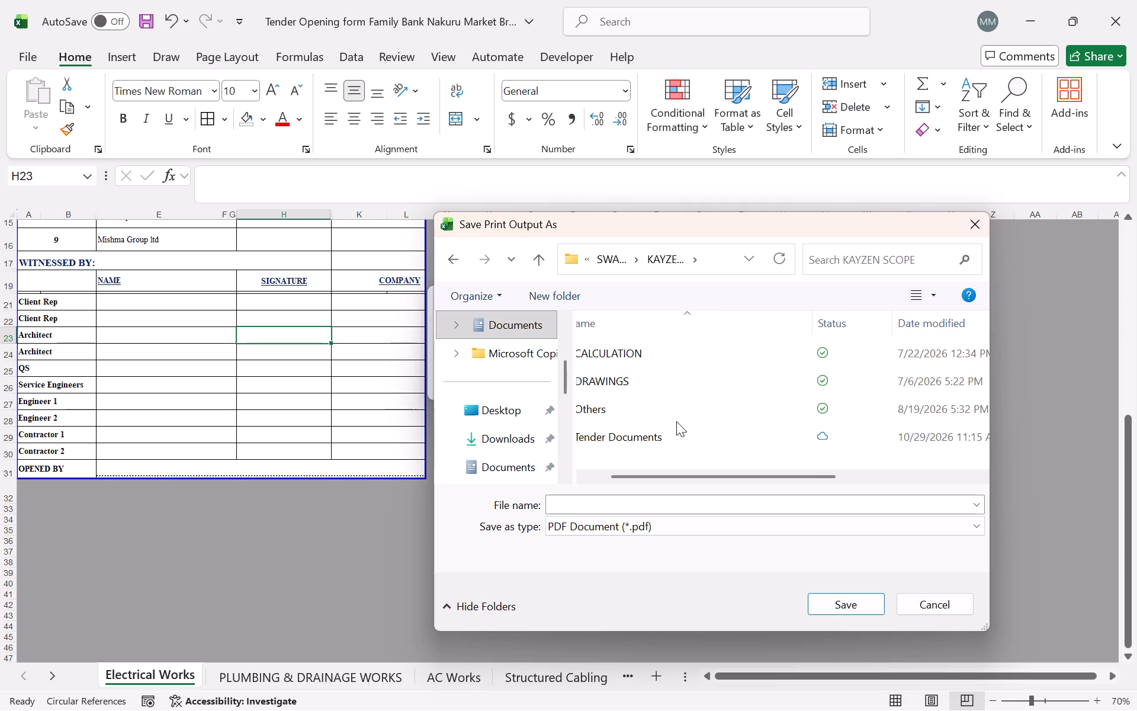
double_click(681, 437)
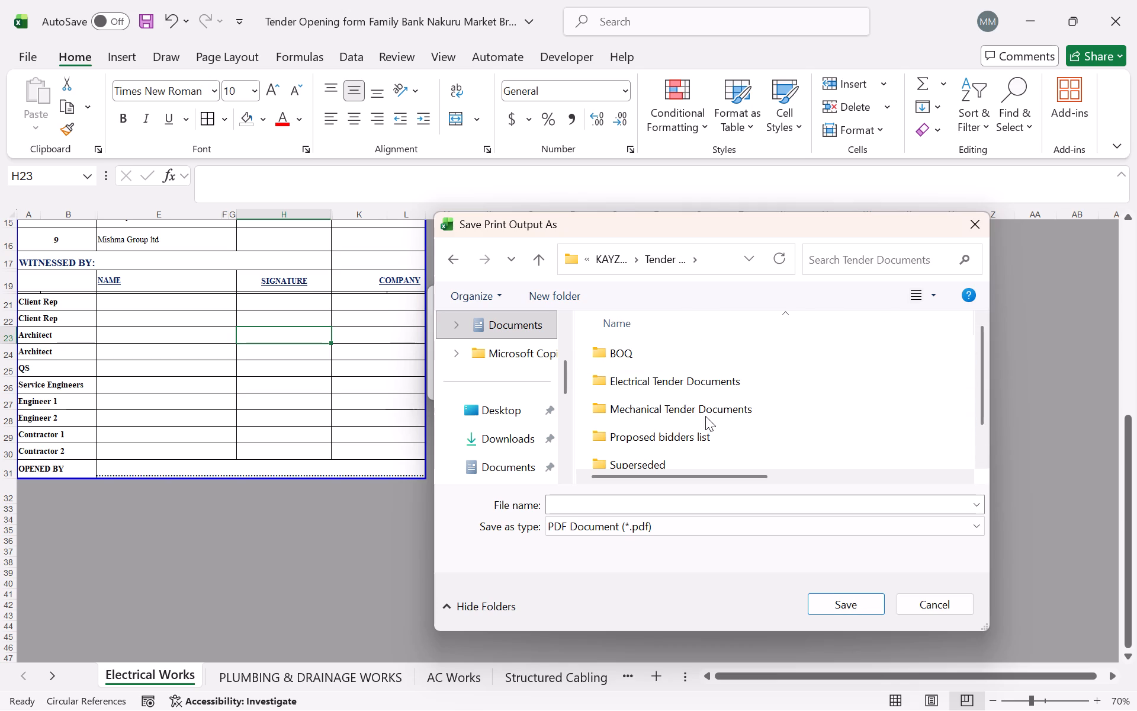
double_click(708, 433)
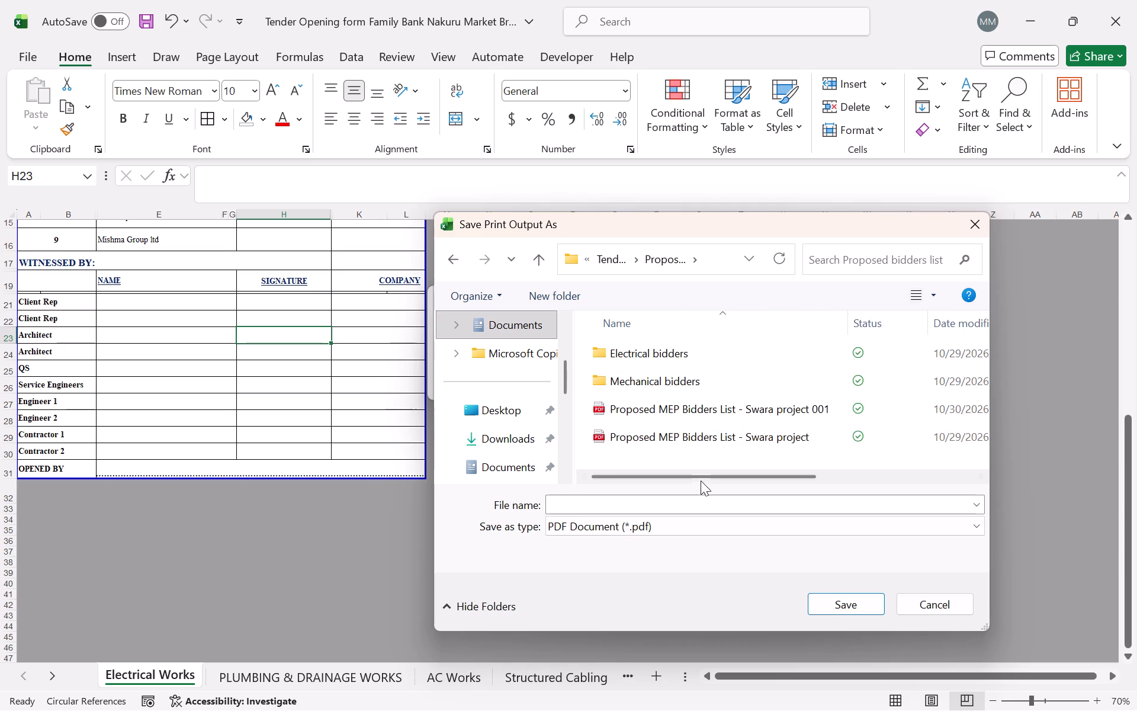
Save the PDF output as Tender opening MECH.
left_click(688, 497)
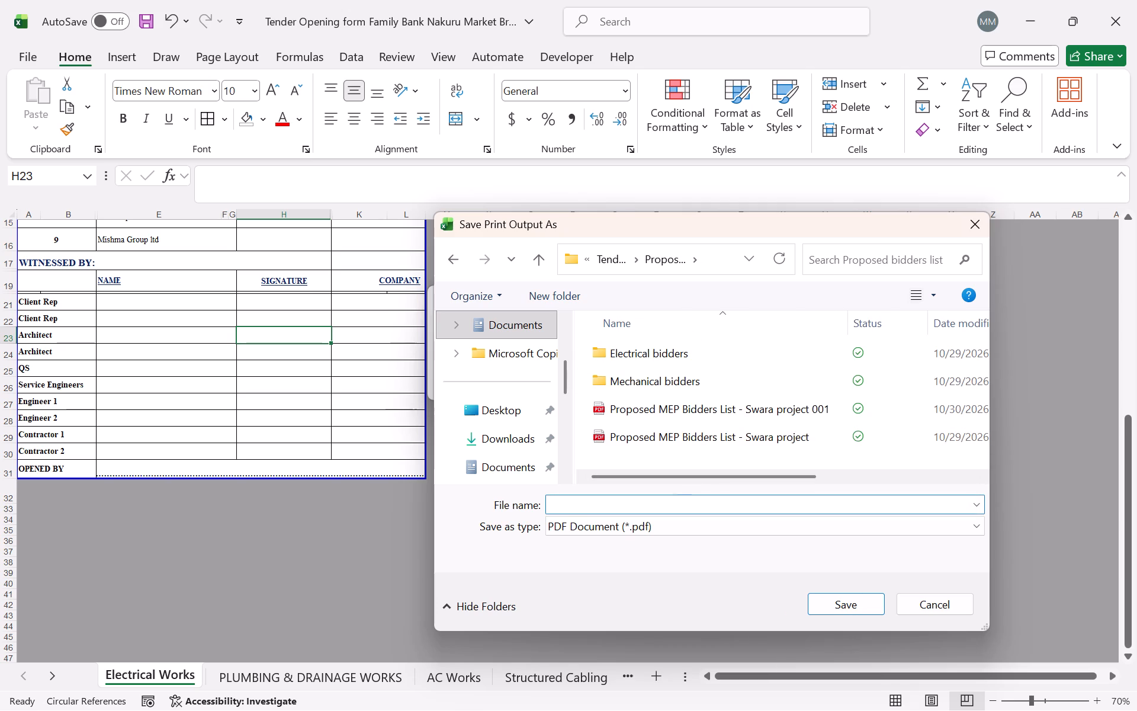
type("ender openi")
type("ng")
key("space")
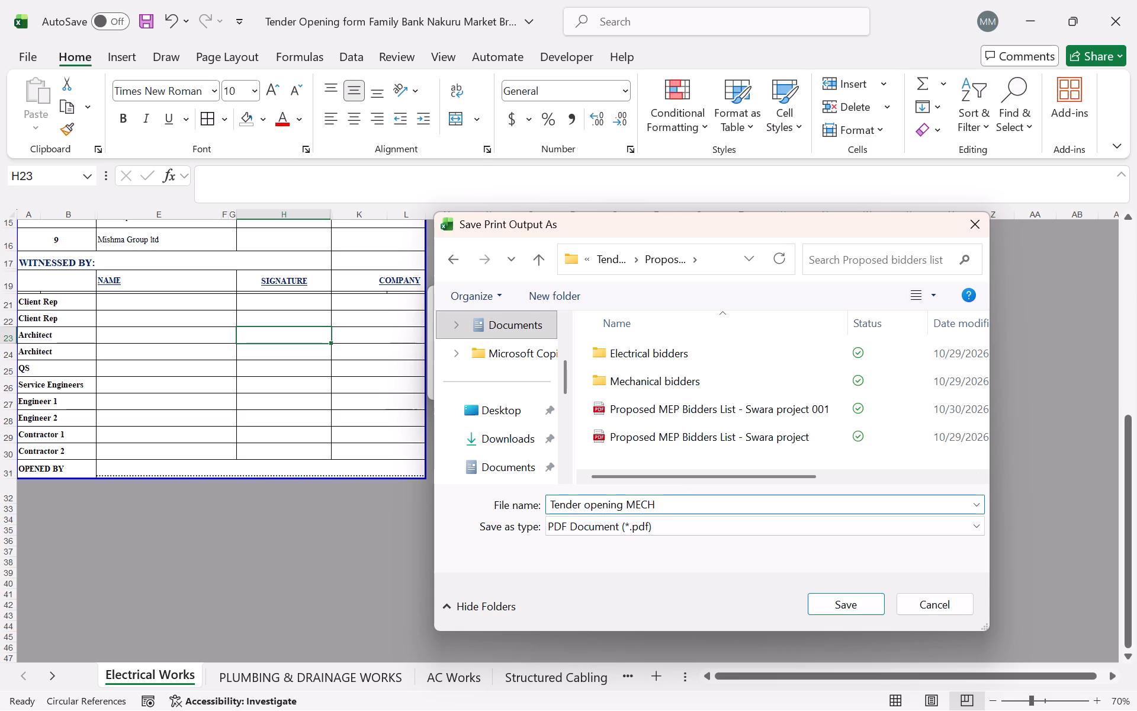
left_click(849, 599)
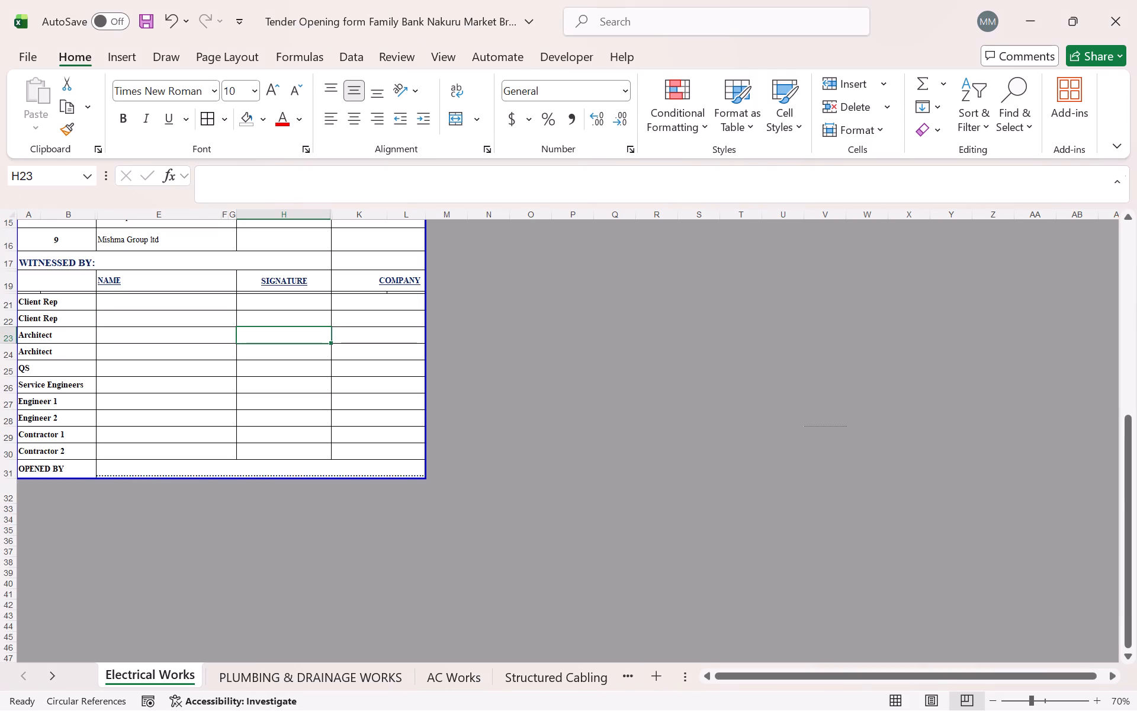
Change the form's SCOPE entry to ELECTRICAL WORKS.
scroll(344, 430, "up", 12)
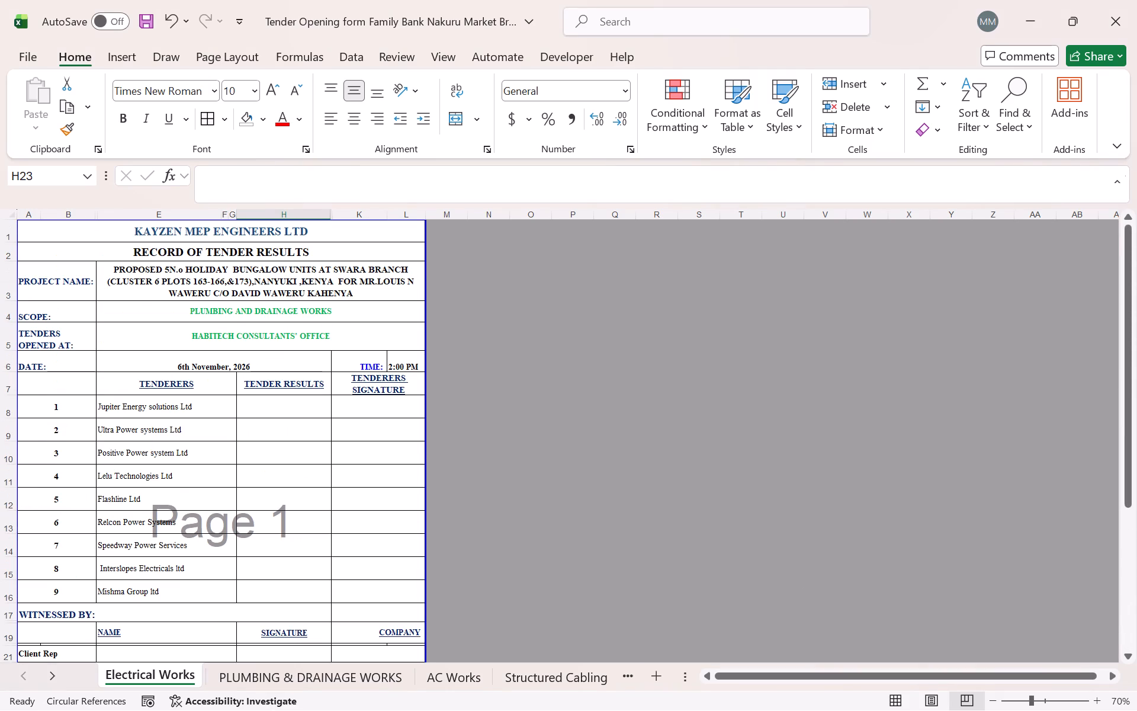
left_click(348, 313)
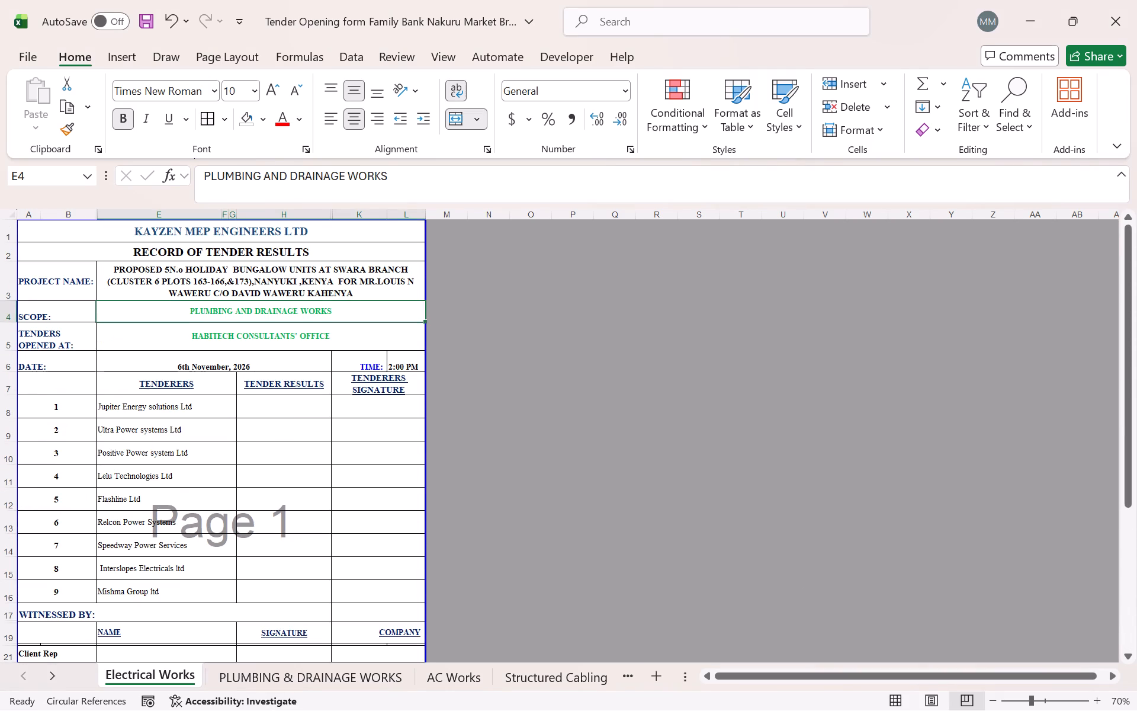
double_click(348, 313)
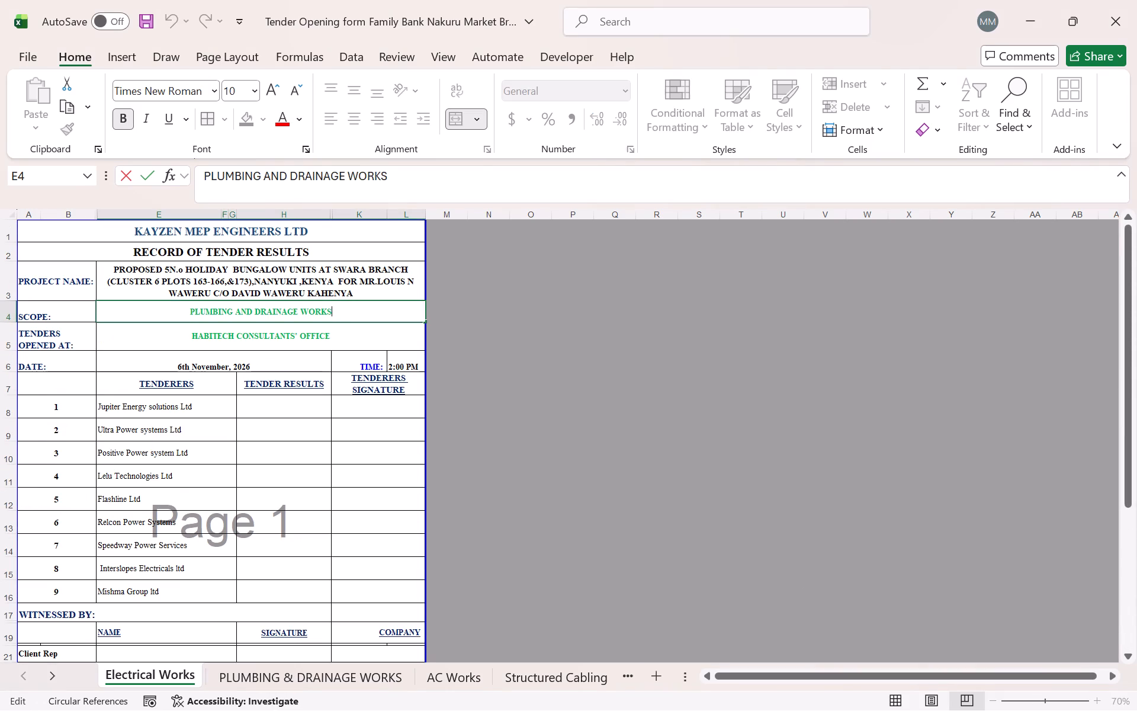
left_click_drag(297, 308, 179, 306)
key("e")
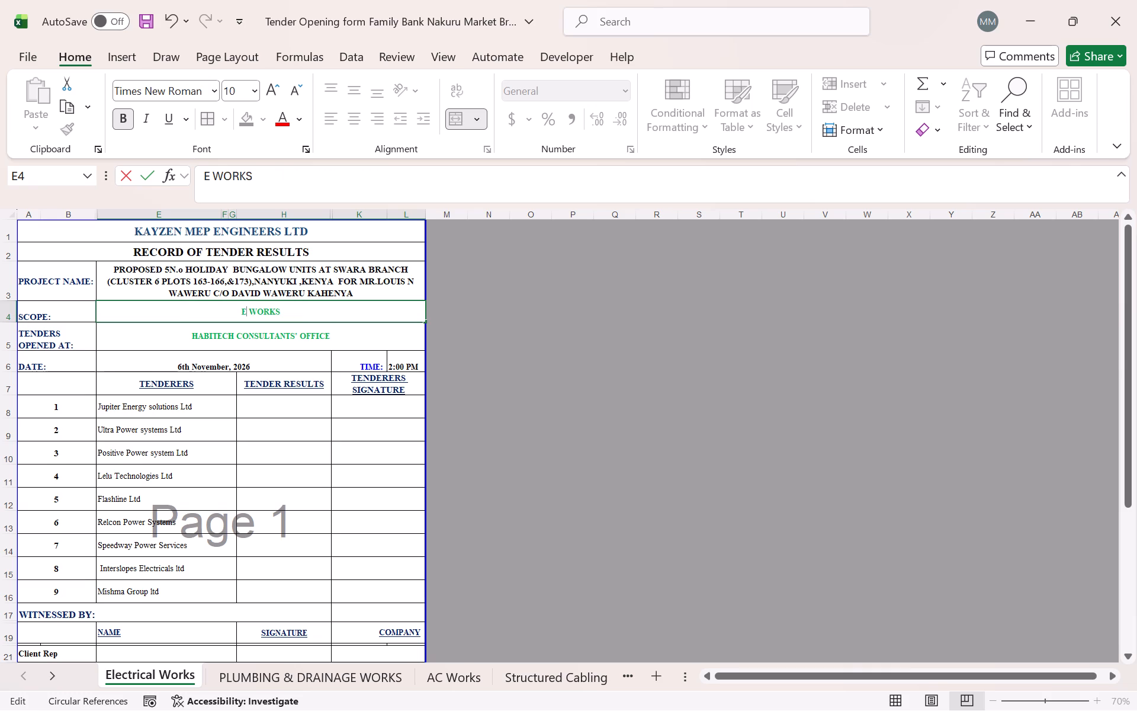
type("LECTRICAL")
key("space")
left_click(255, 461)
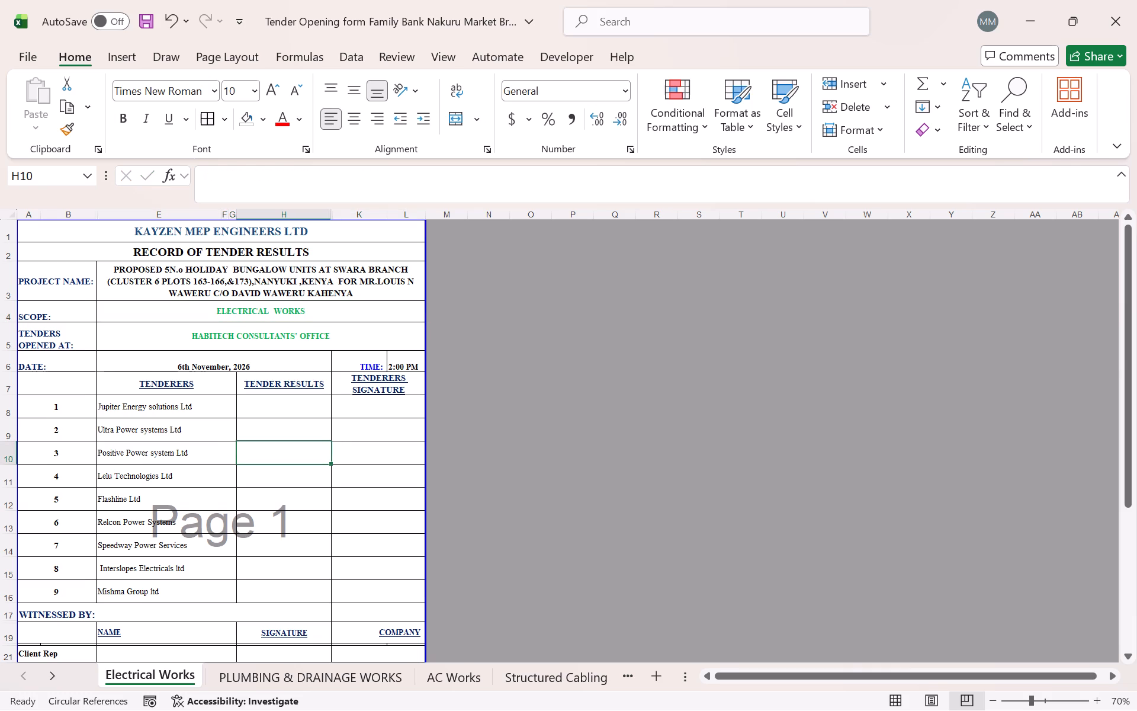
Print the form to PDF as Tender opening ELEC in the Proposed bidders list folder.
key("ctrl+p")
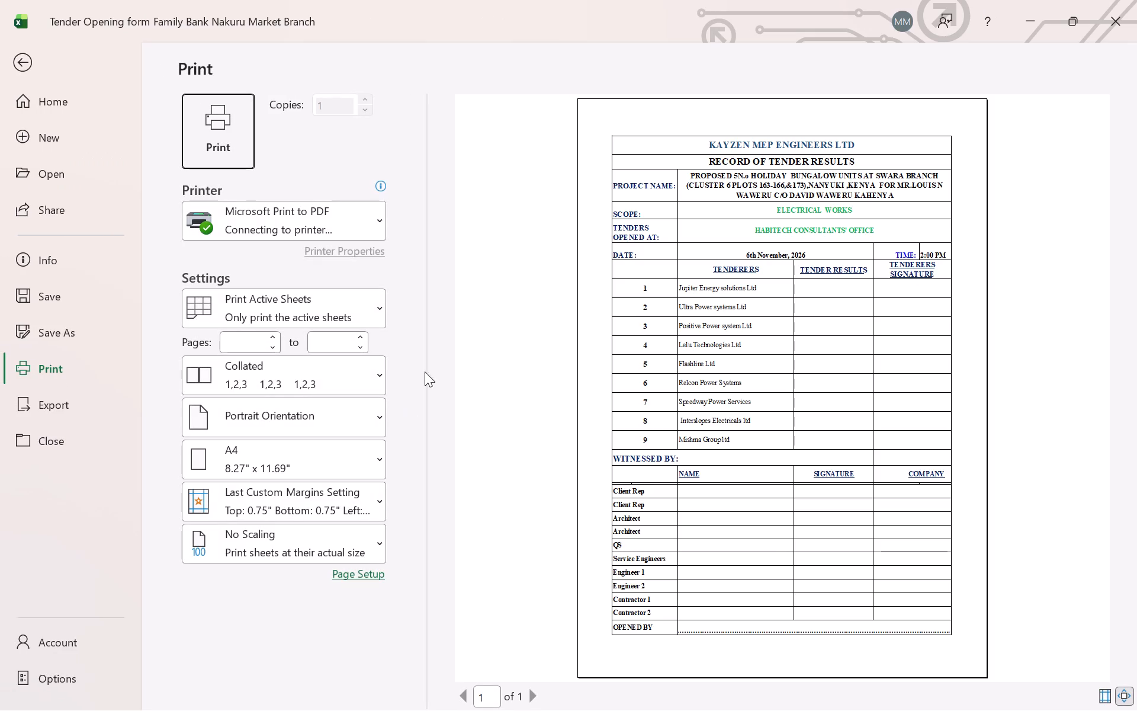
left_click(217, 135)
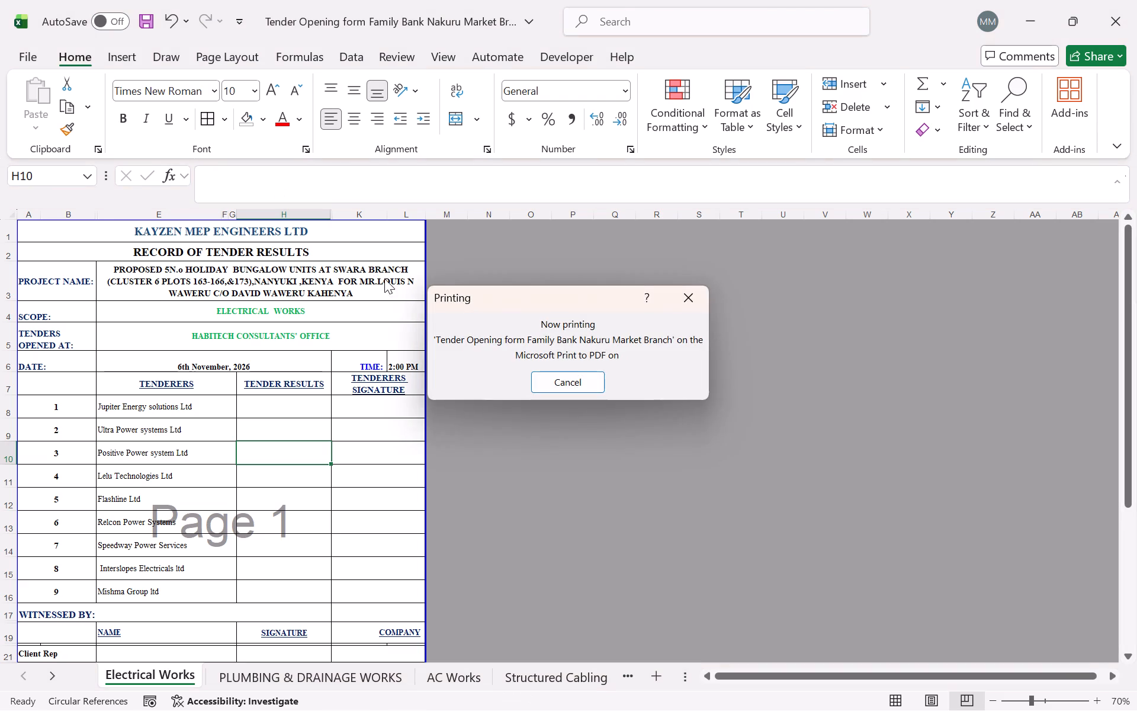
scroll(644, 401, "down", 1)
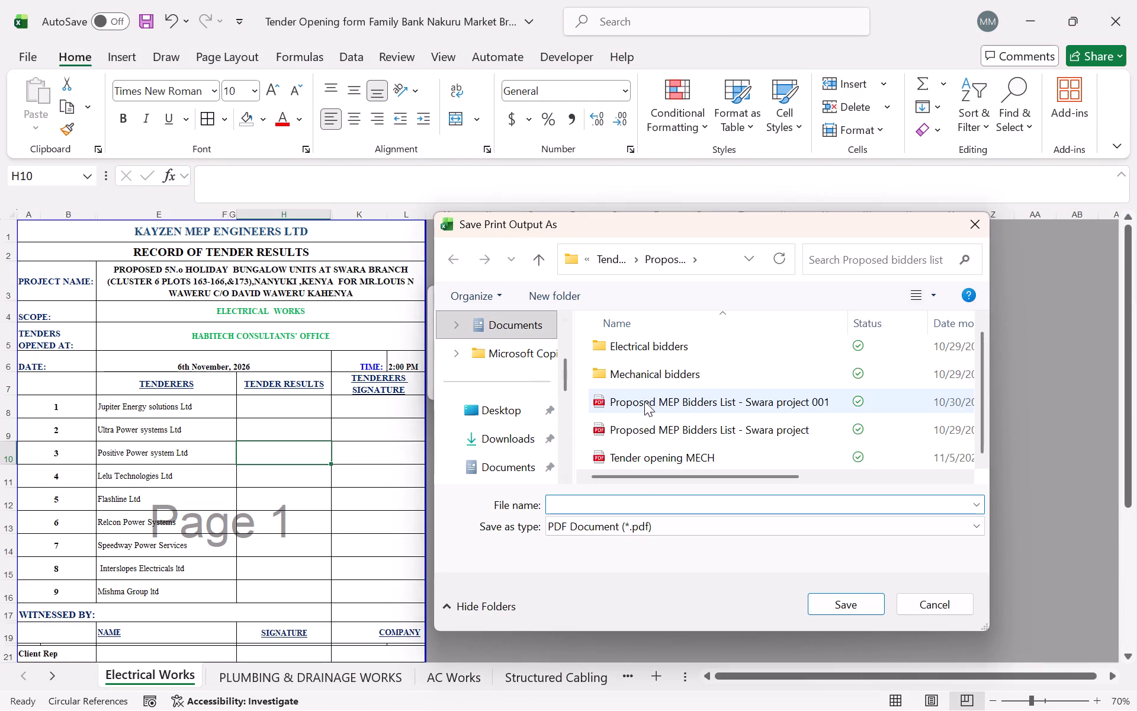
left_click(676, 460)
left_click(670, 498)
left_click(664, 506)
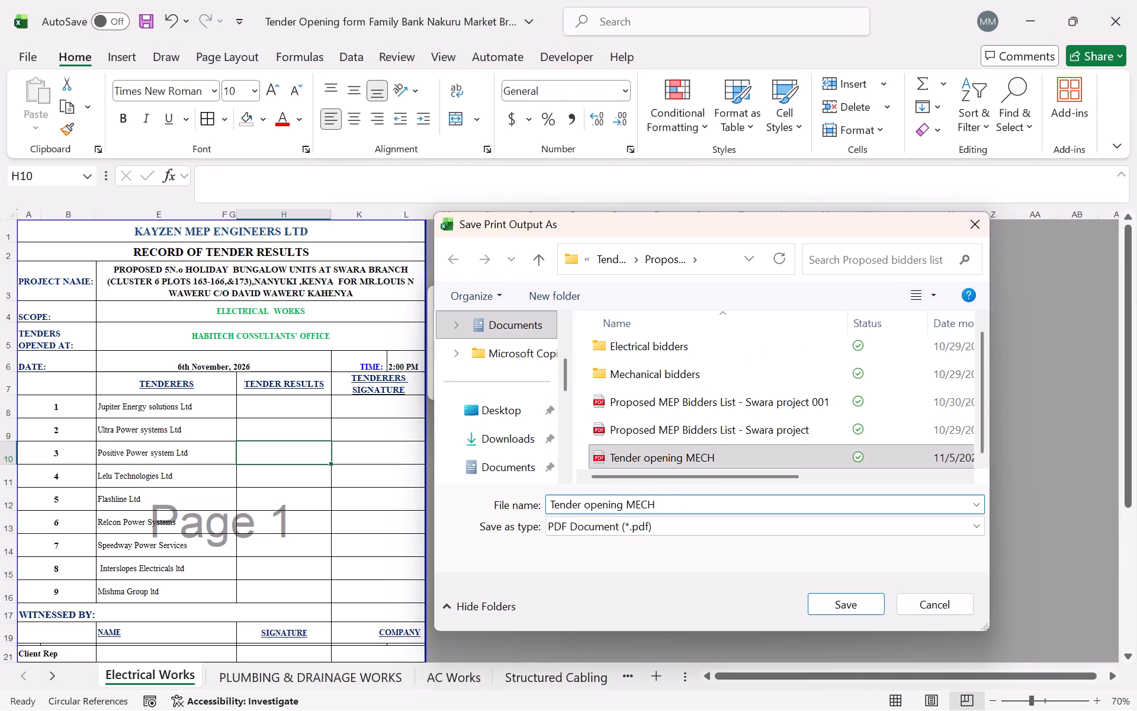
key("BackSpace")
key("BackSpace")
key("BackSpace")
key("BackSpace")
key("e")
type("LE")
key("c")
left_click(831, 600)
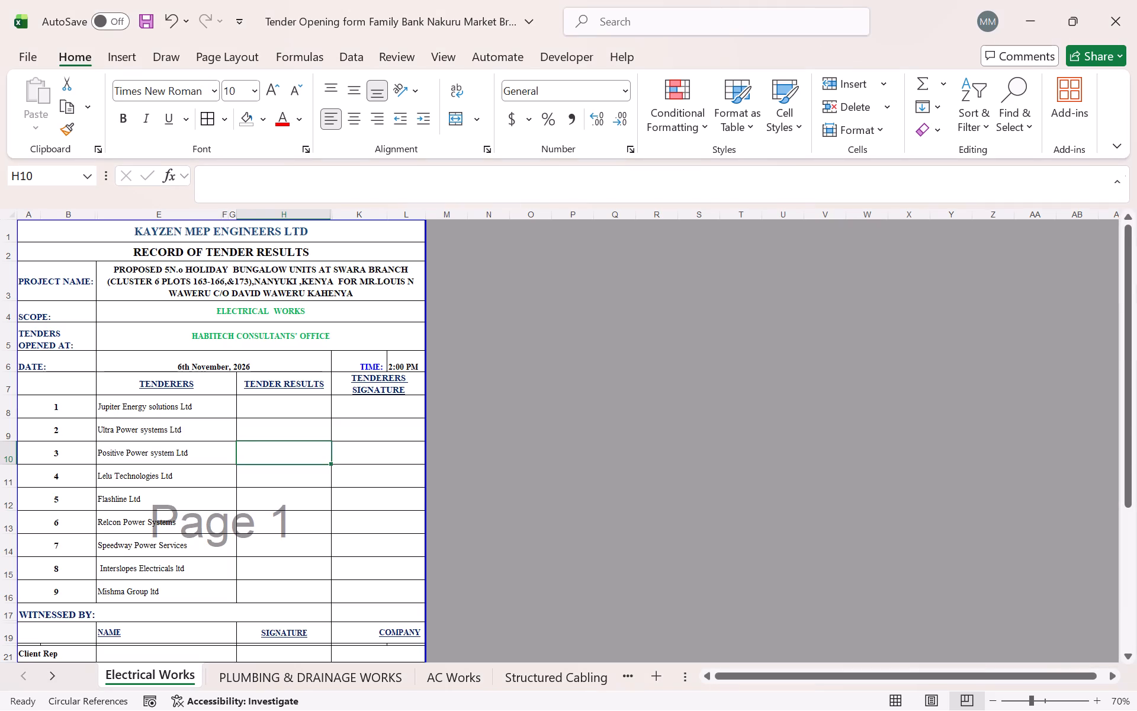
Copy the Electrical Works sheet into the workbook Proposed MEP Bidders List - Swara project.xlsx, before Table 1, and open the copy.
right_click(172, 679)
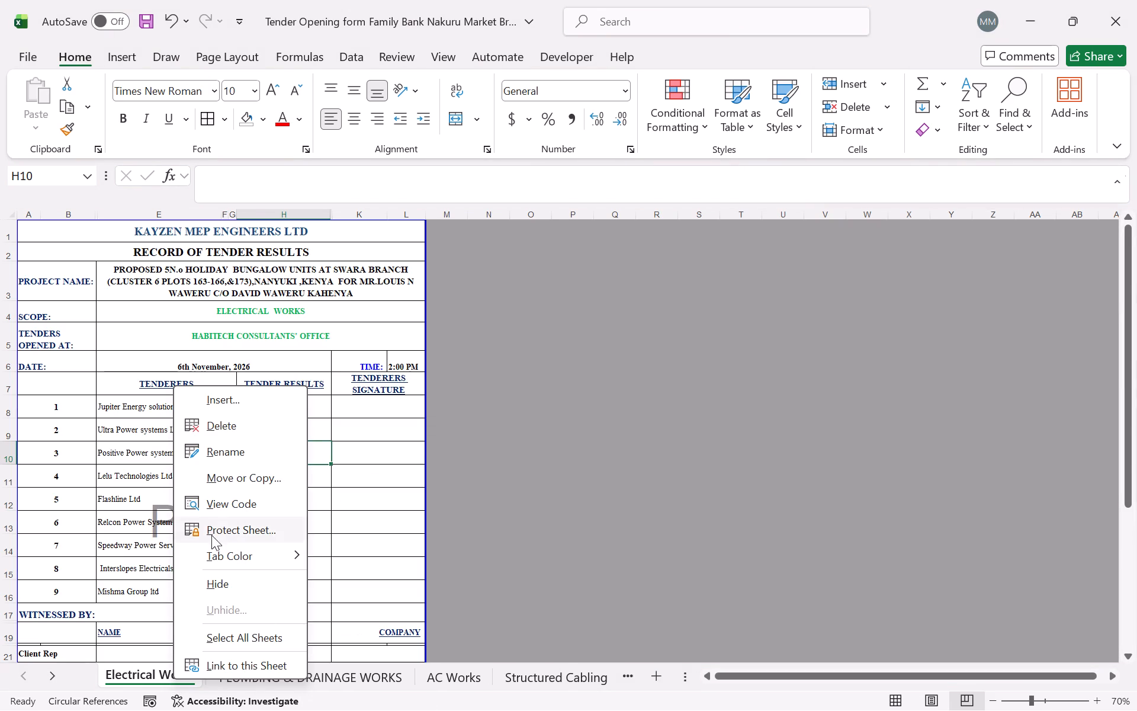
left_click(246, 481)
left_click(132, 629)
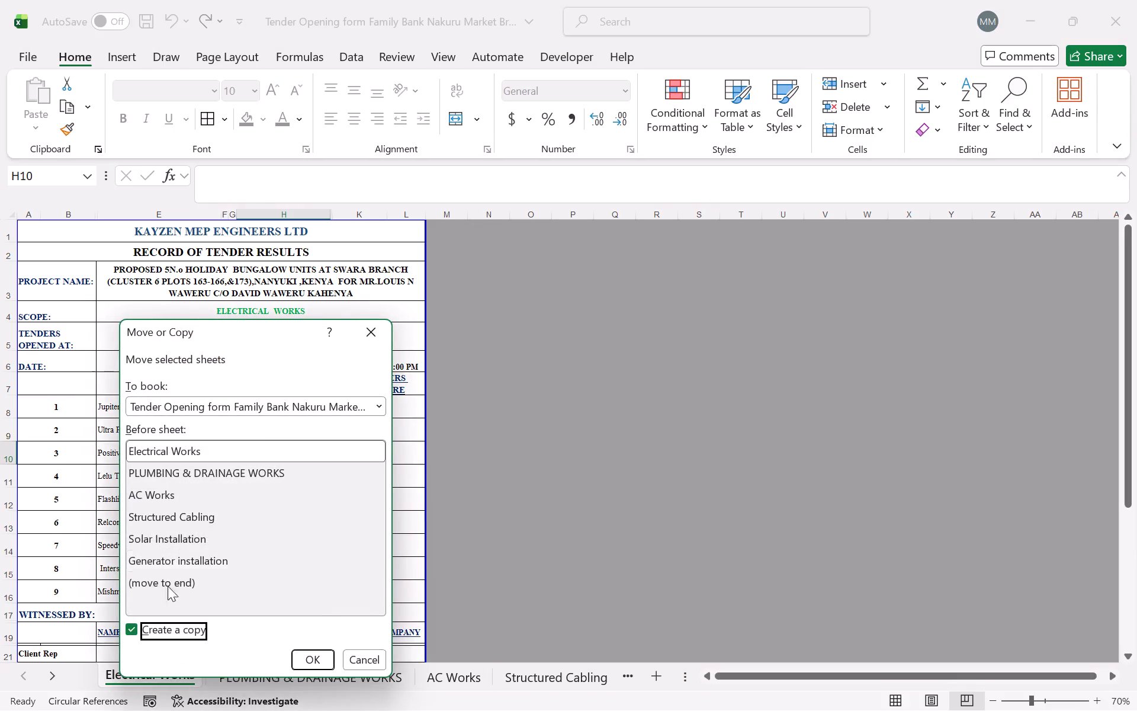
left_click(277, 396)
left_click(208, 526)
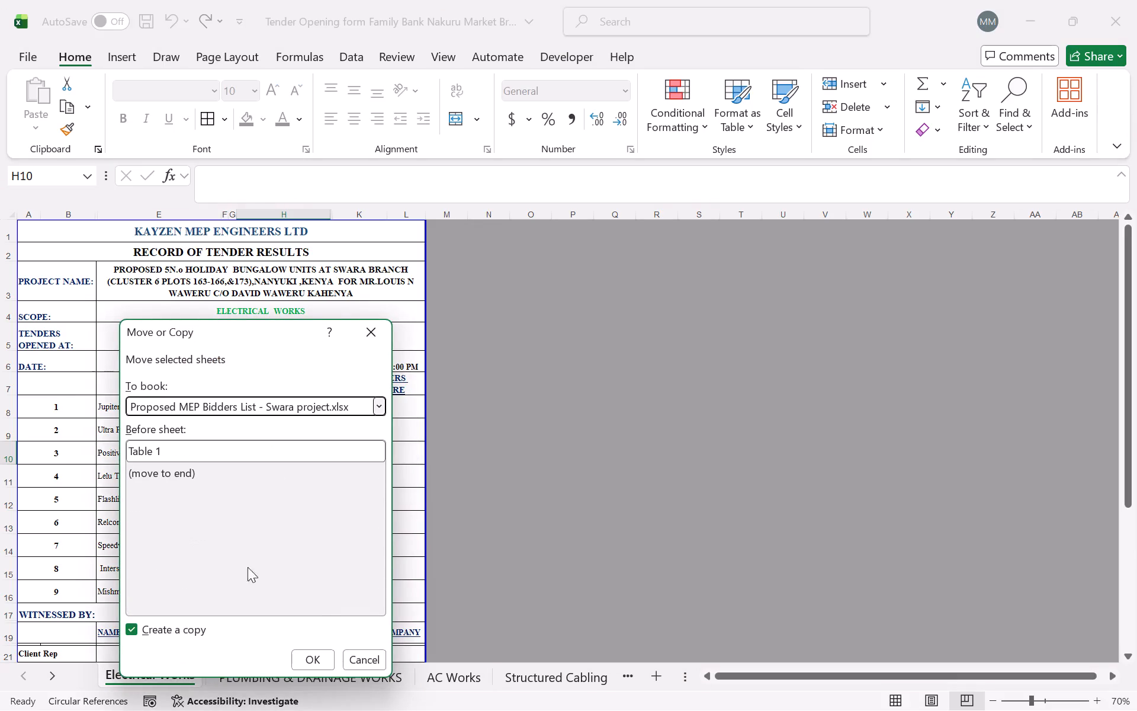
left_click(310, 660)
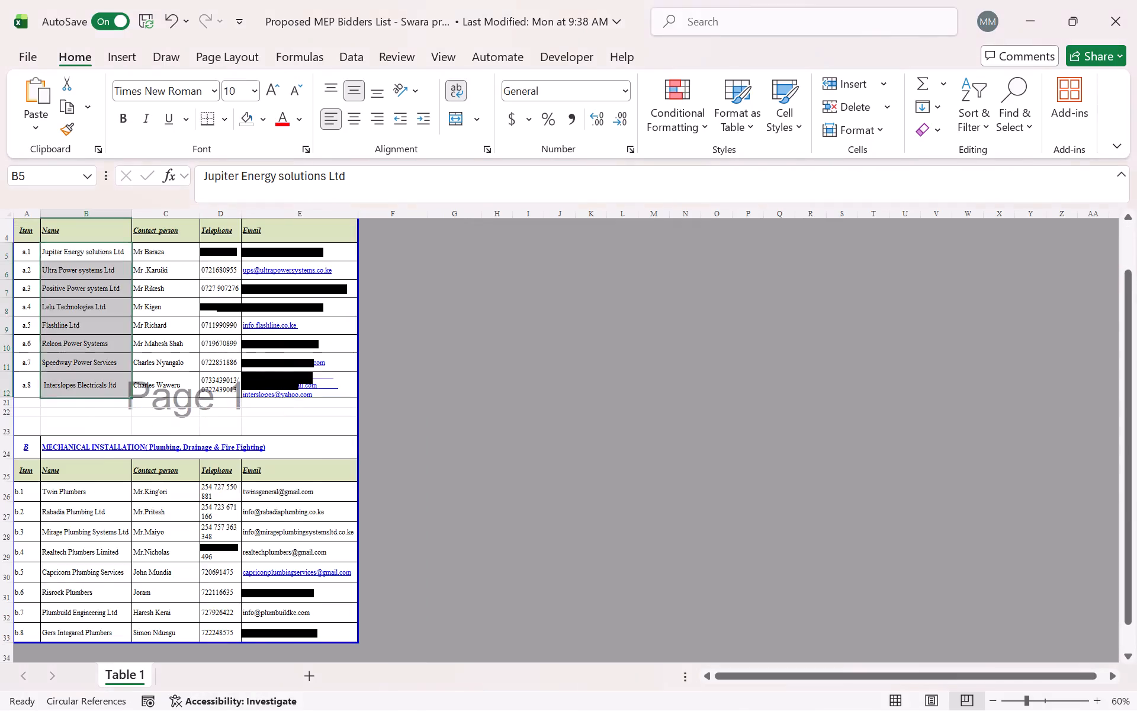
left_click(163, 673)
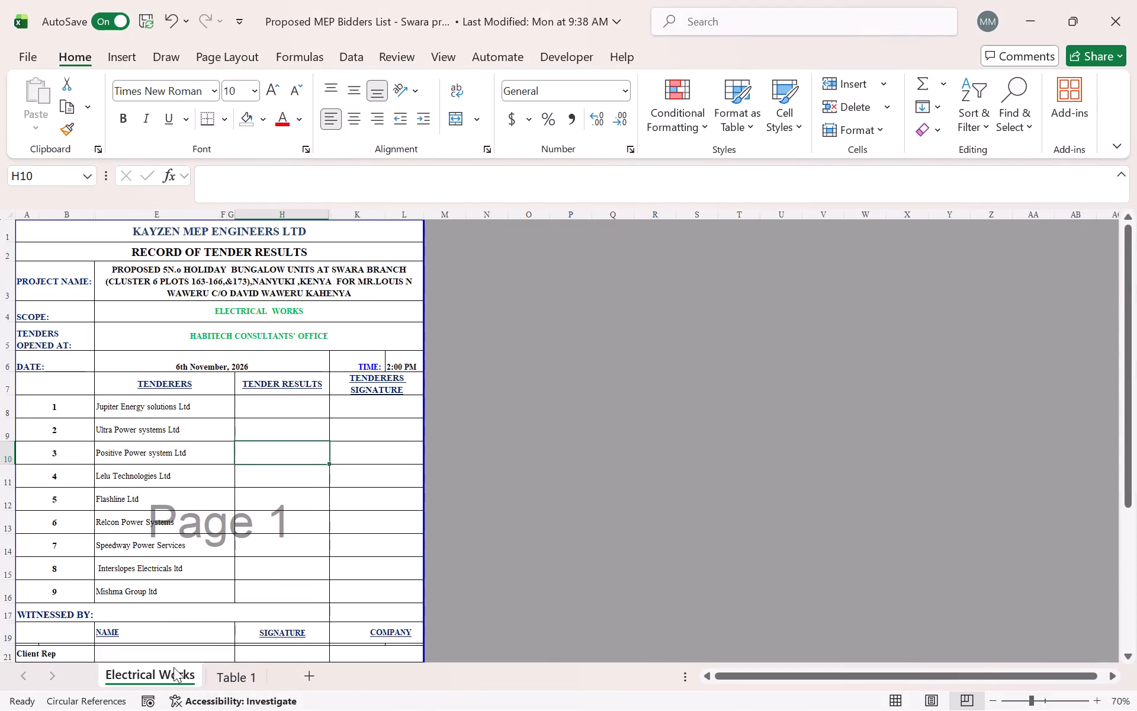
Duplicate the Electrical Works sheet within the same workbook, placing the copy before the original.
right_click(174, 667)
left_click(245, 434)
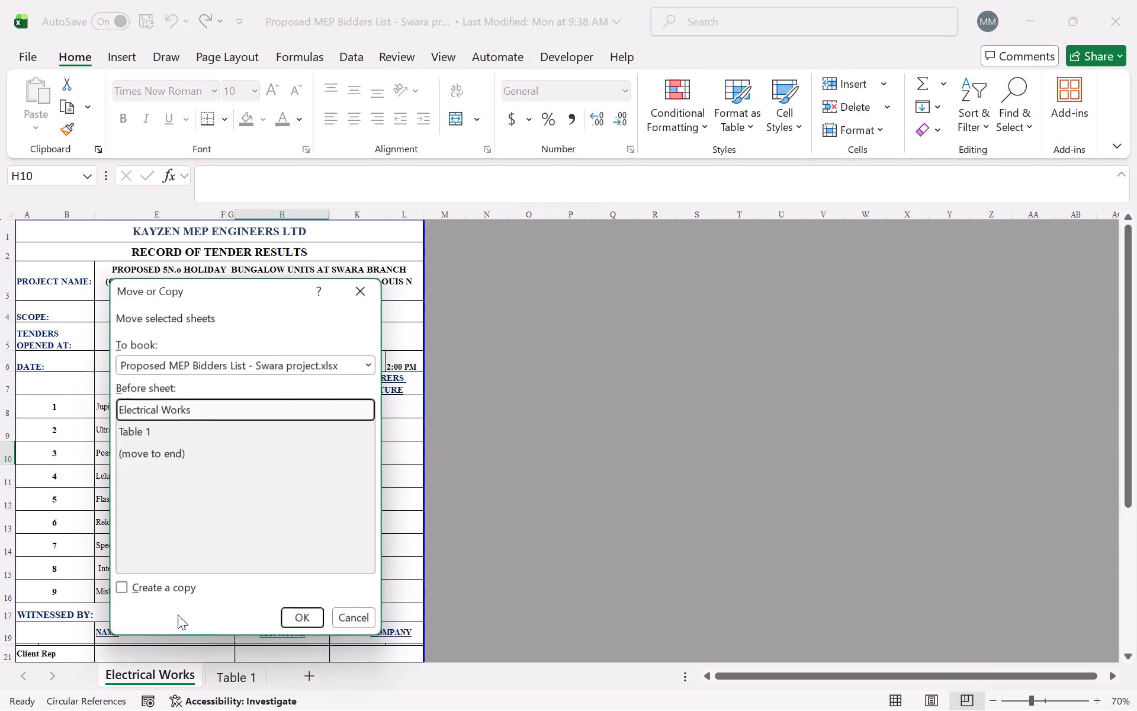
left_click(128, 592)
left_click(294, 616)
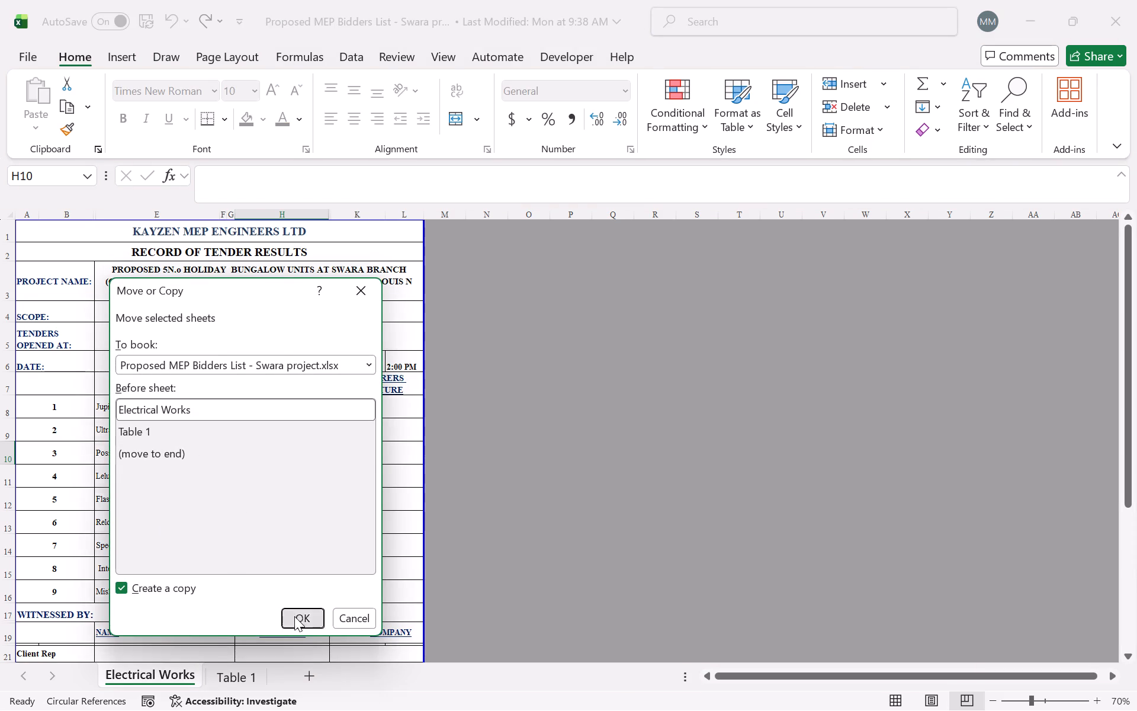
Rename the duplicated sheet as Mechanical Works.
right_click(149, 680)
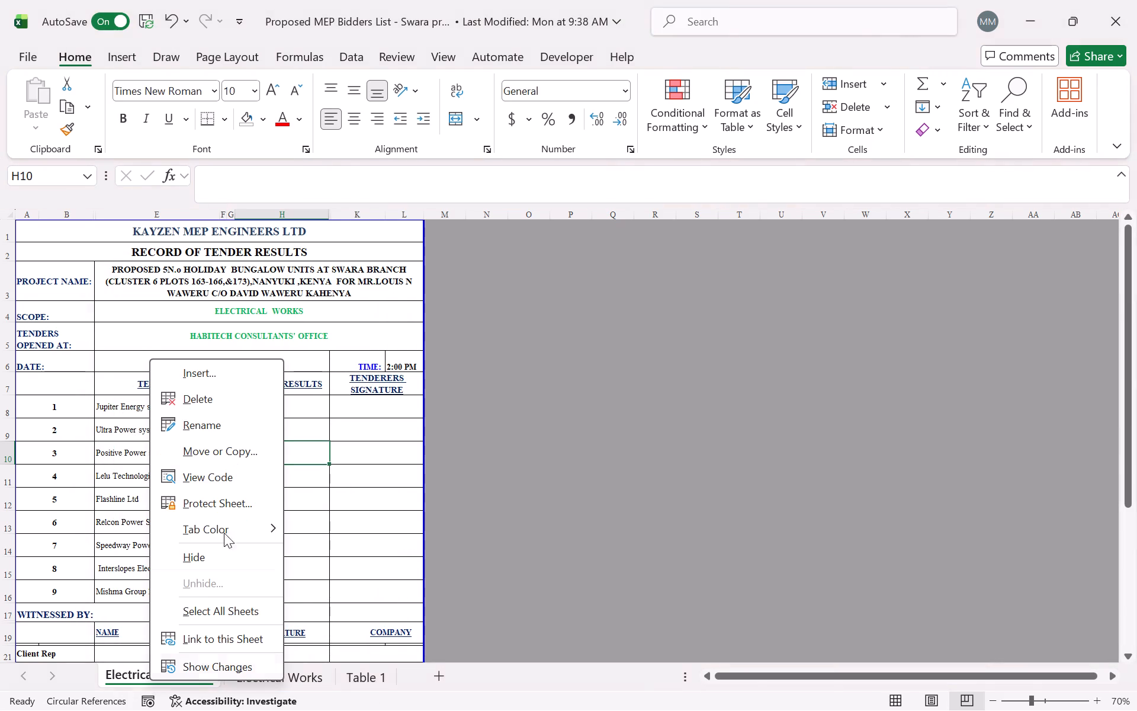
left_click(236, 419)
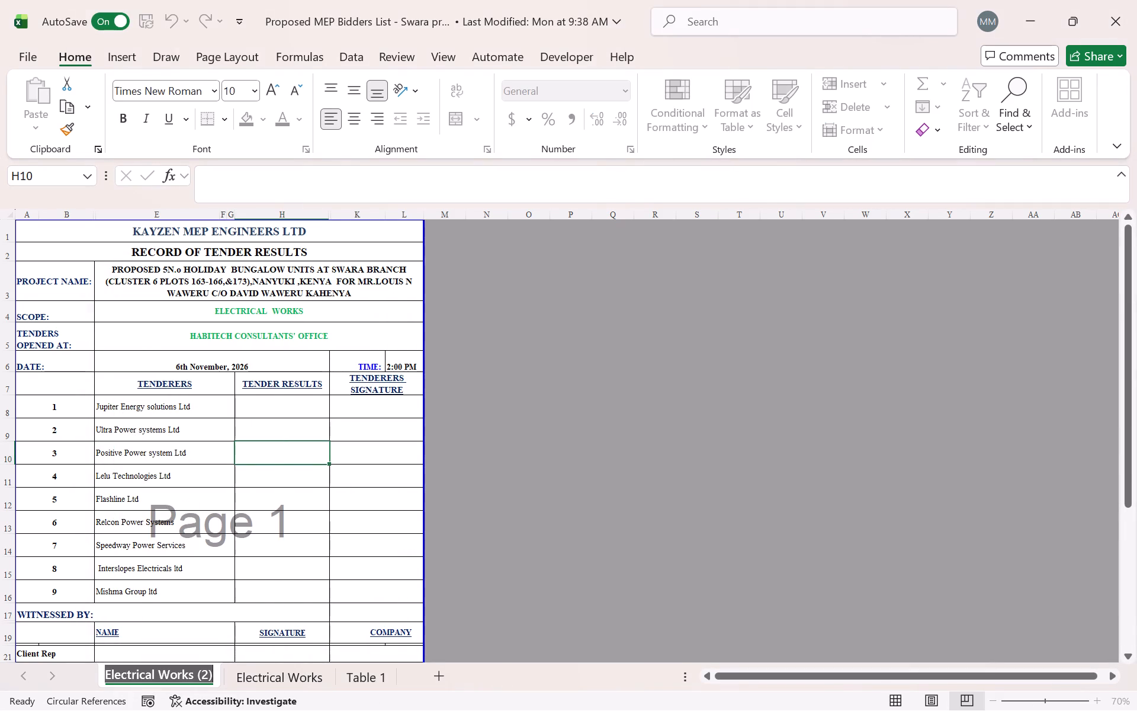
left_click(137, 672)
left_click(140, 671)
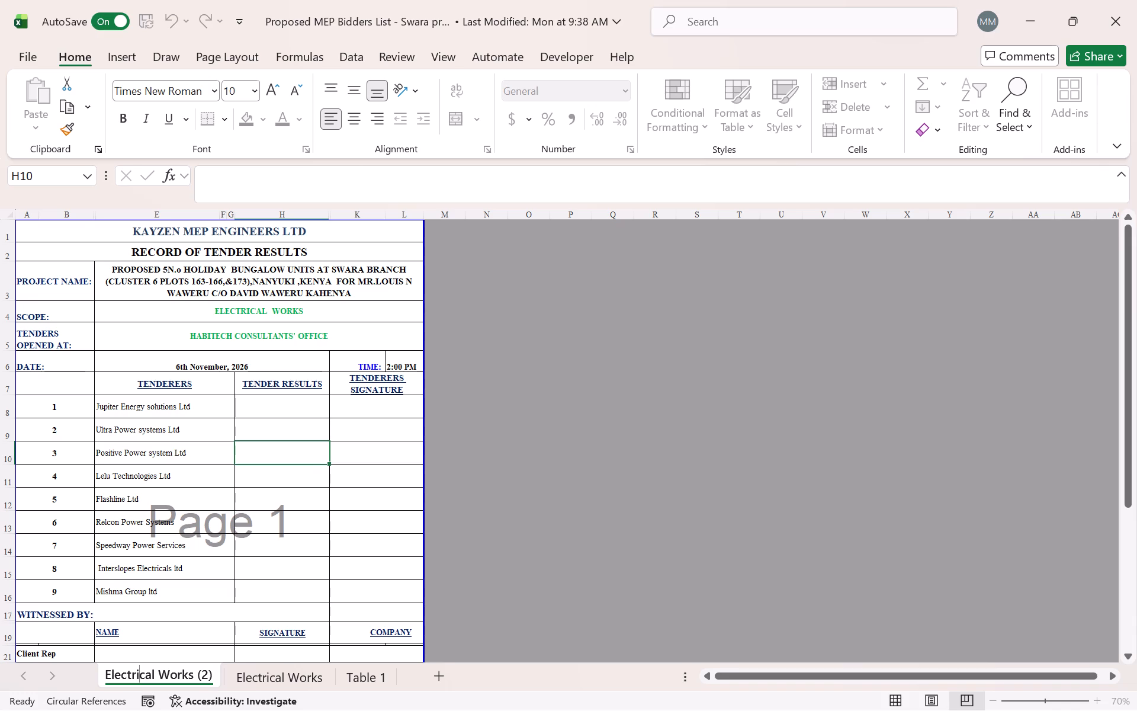
key("BackSpace")
key("BackSpace")
key("BackSpace")
key("BackSpace")
key("BackSpace")
key("BackSpace")
key("BackSpace")
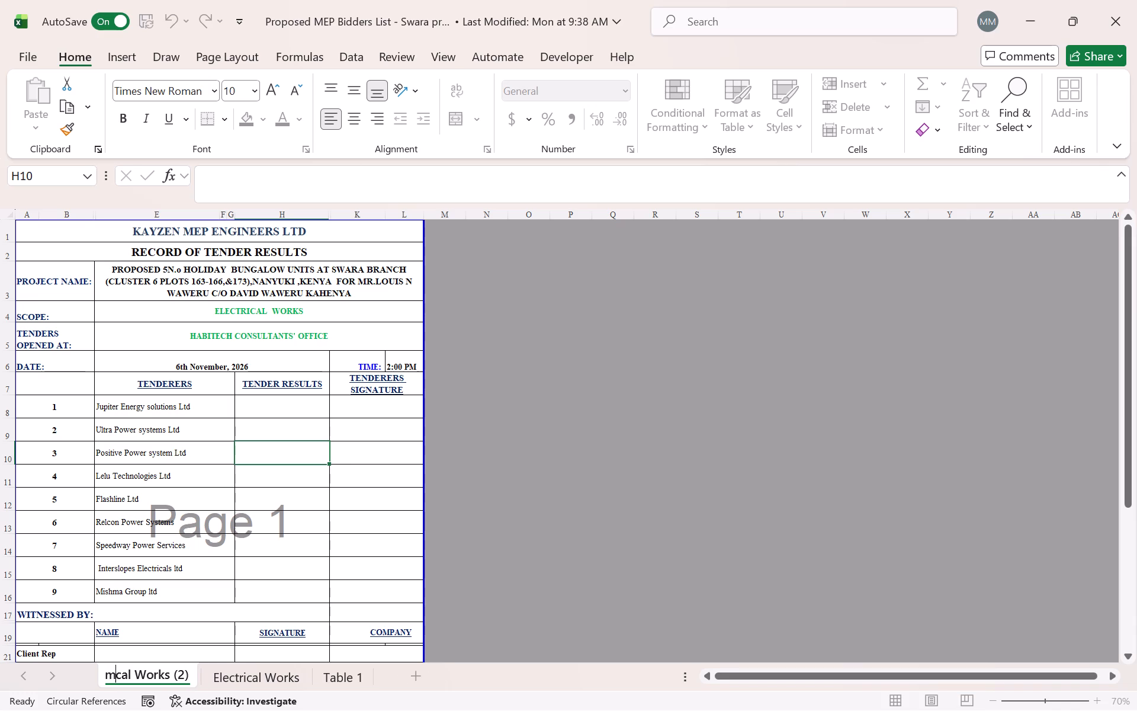
key("BackSpace")
key("m")
type("edh")
key("BackSpace")
key("BackSpace")
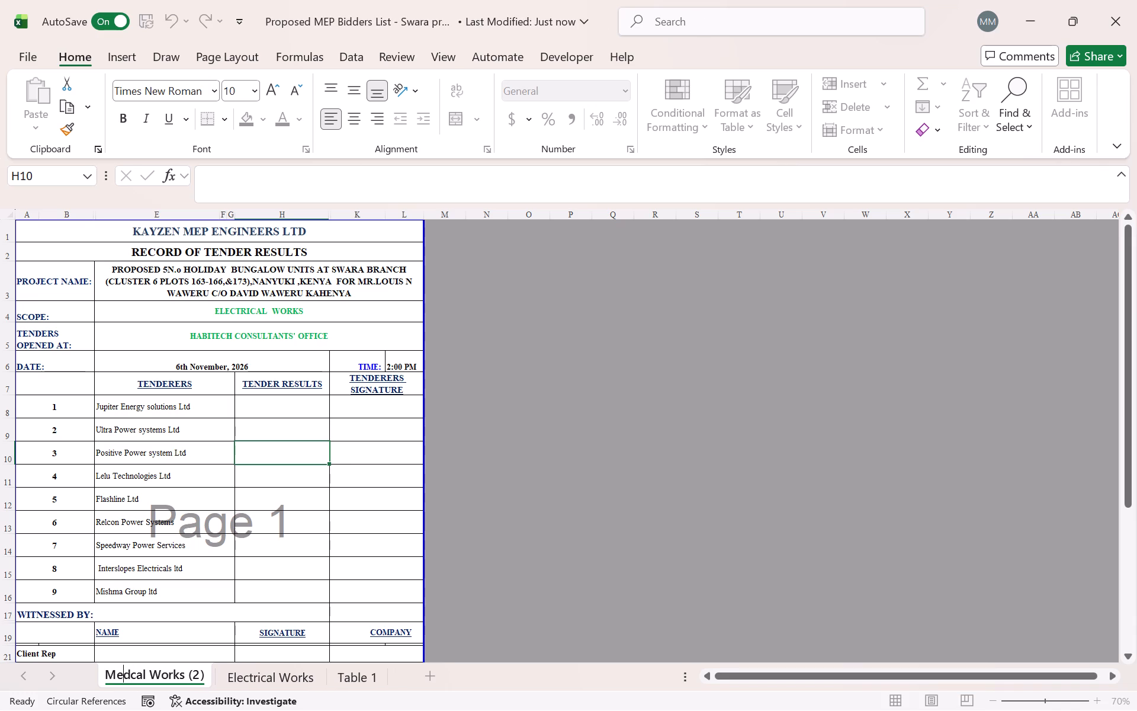
key("c")
type("hani")
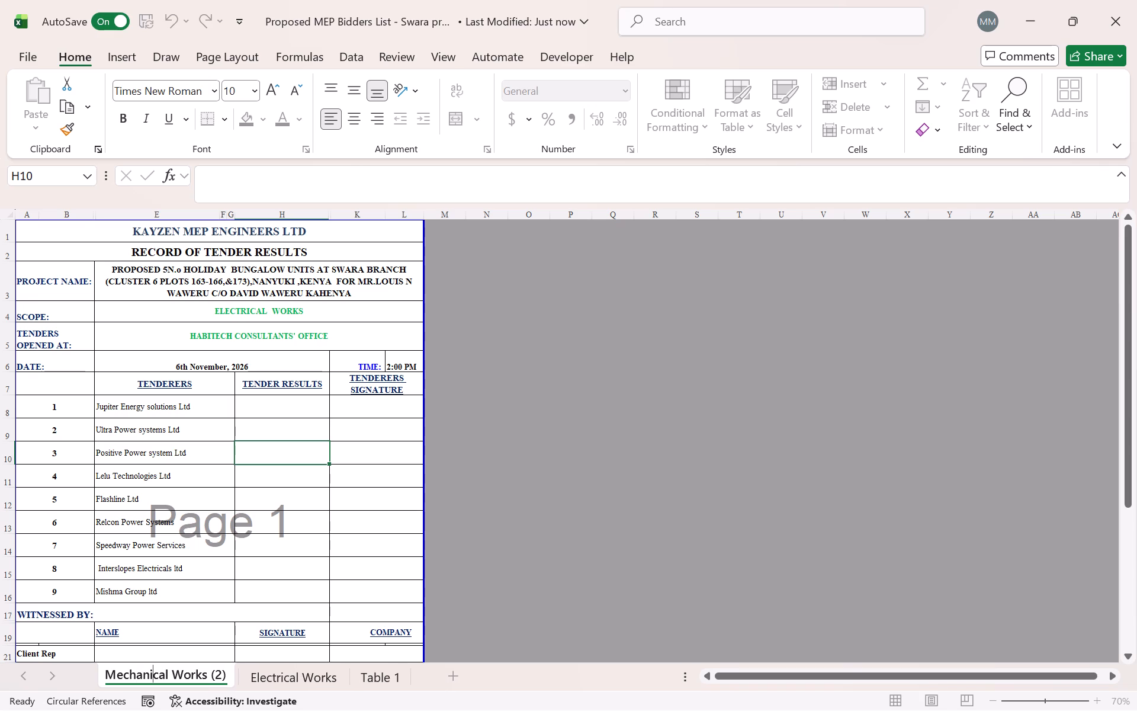
left_click(226, 672)
key("BackSpace")
key("BackSpace")
key("BackSpace")
left_click(266, 585)
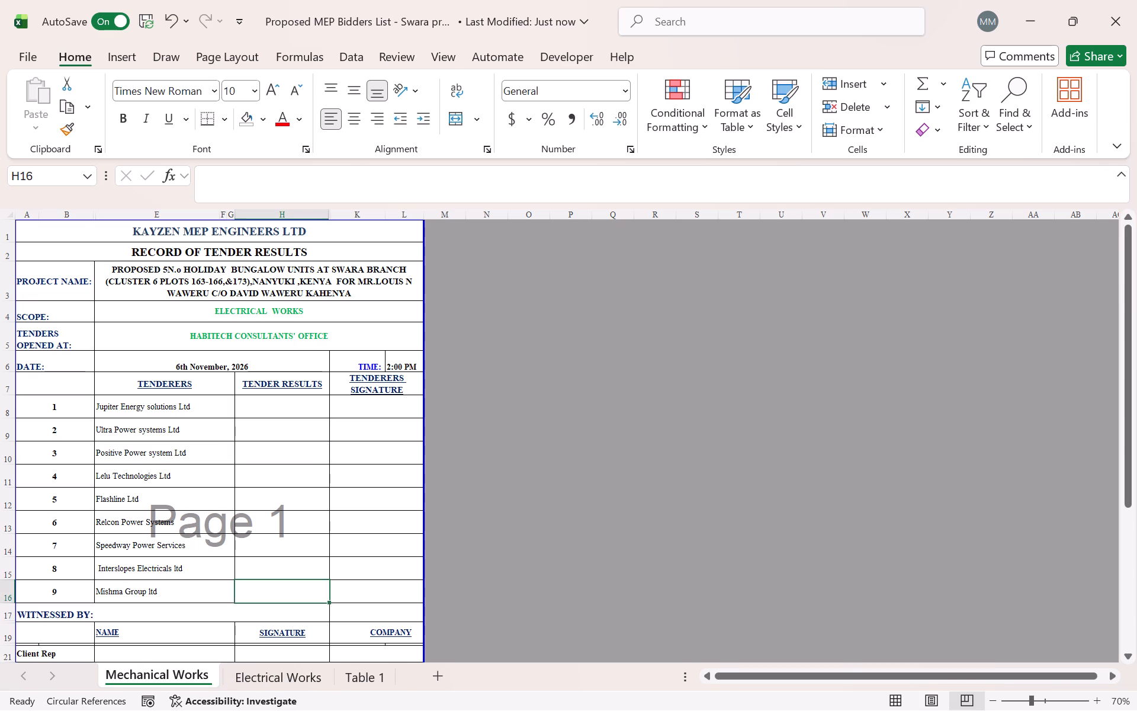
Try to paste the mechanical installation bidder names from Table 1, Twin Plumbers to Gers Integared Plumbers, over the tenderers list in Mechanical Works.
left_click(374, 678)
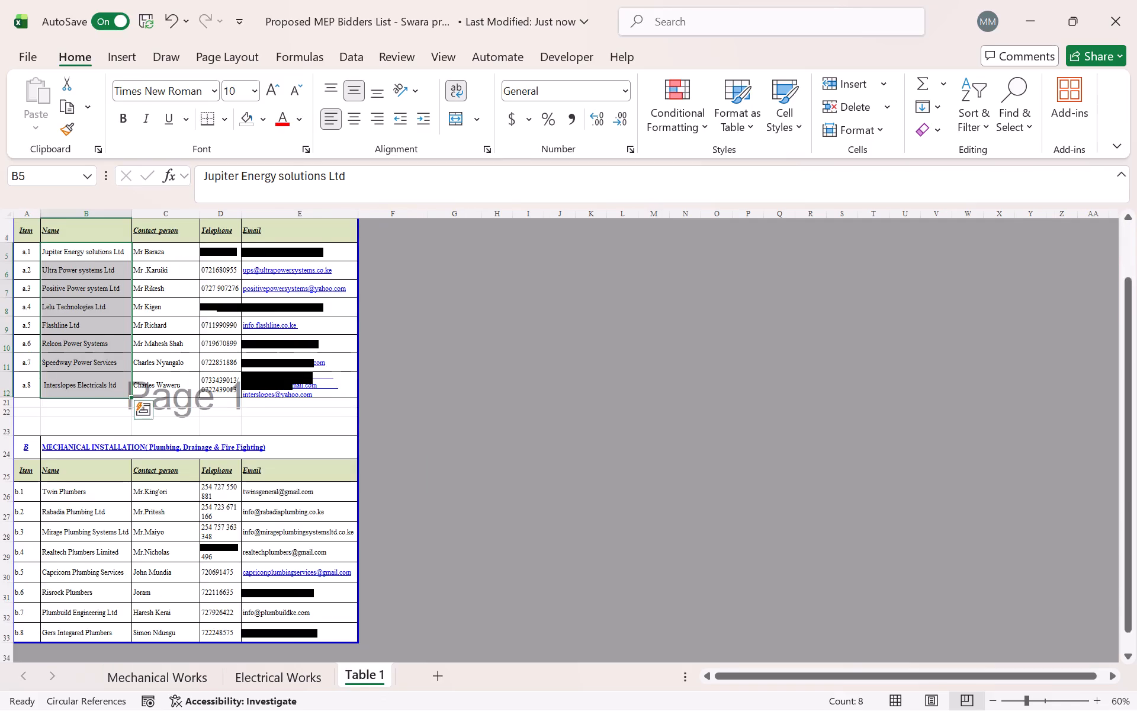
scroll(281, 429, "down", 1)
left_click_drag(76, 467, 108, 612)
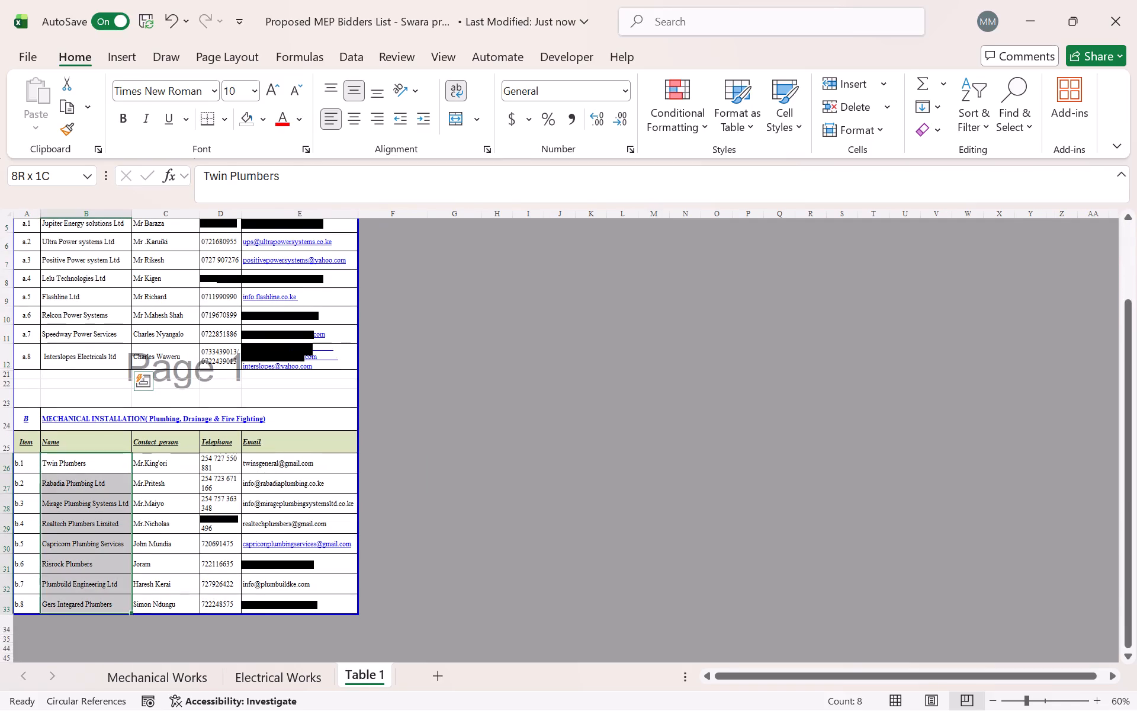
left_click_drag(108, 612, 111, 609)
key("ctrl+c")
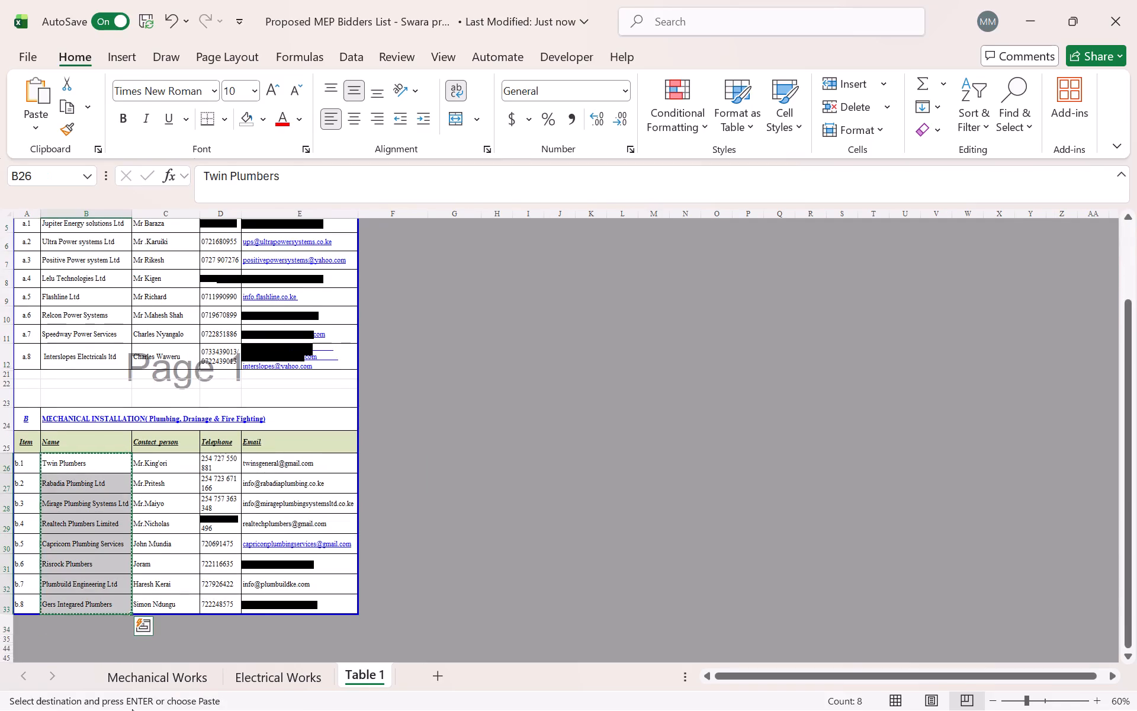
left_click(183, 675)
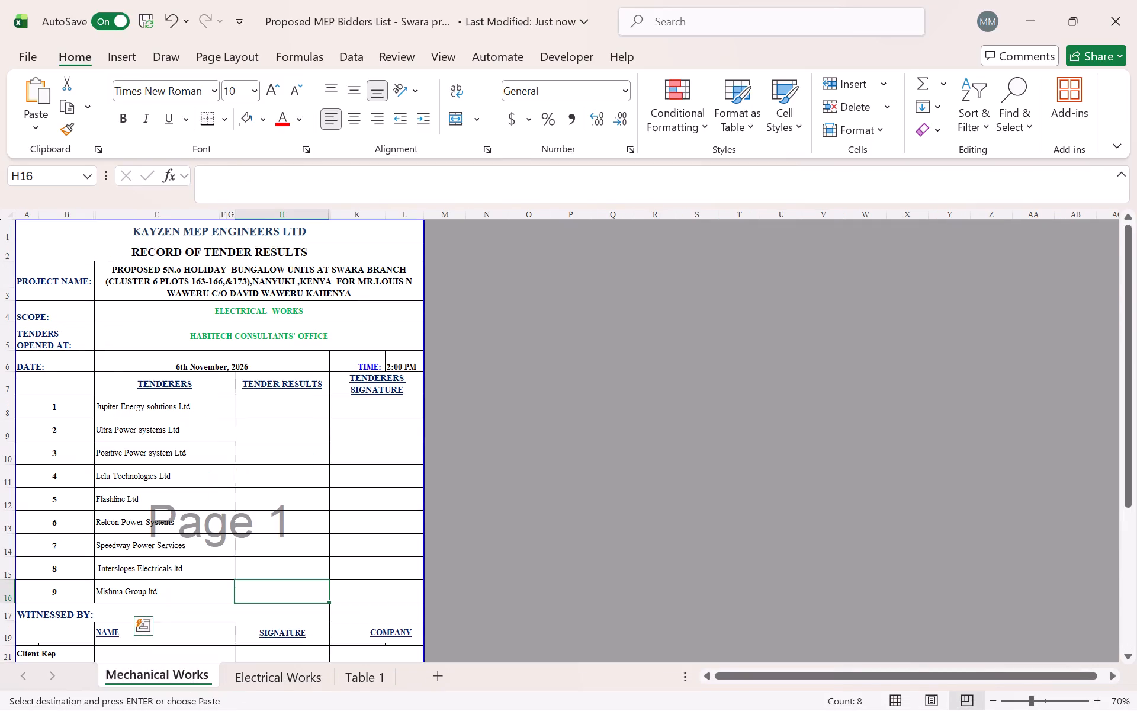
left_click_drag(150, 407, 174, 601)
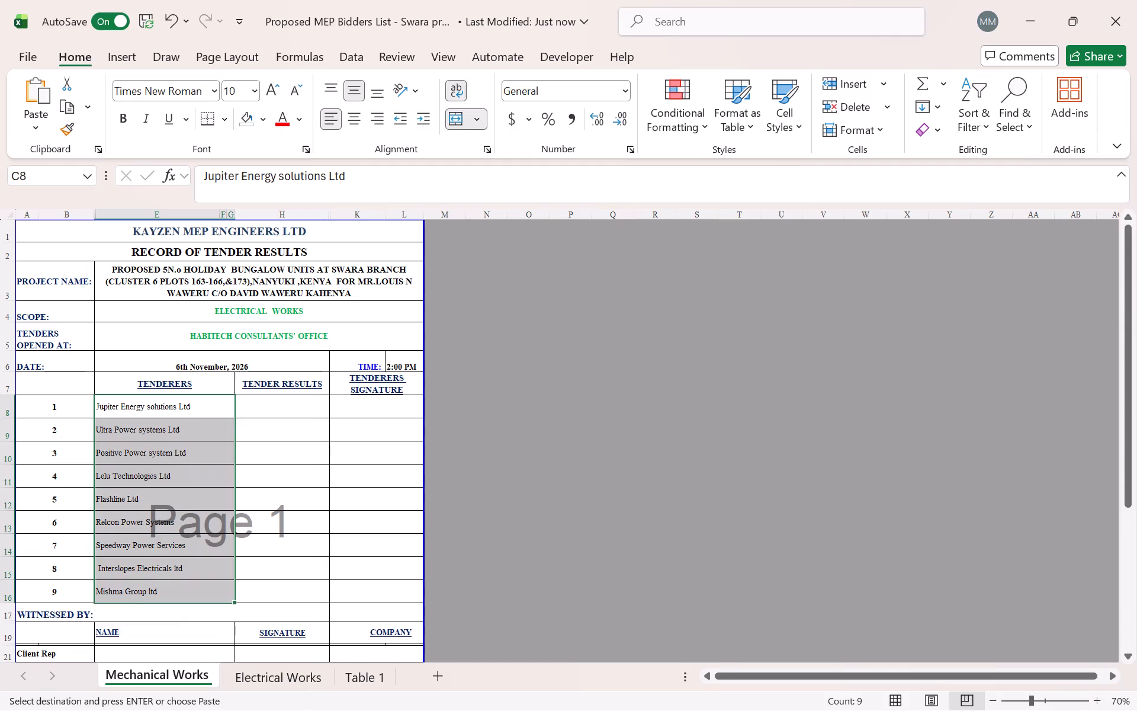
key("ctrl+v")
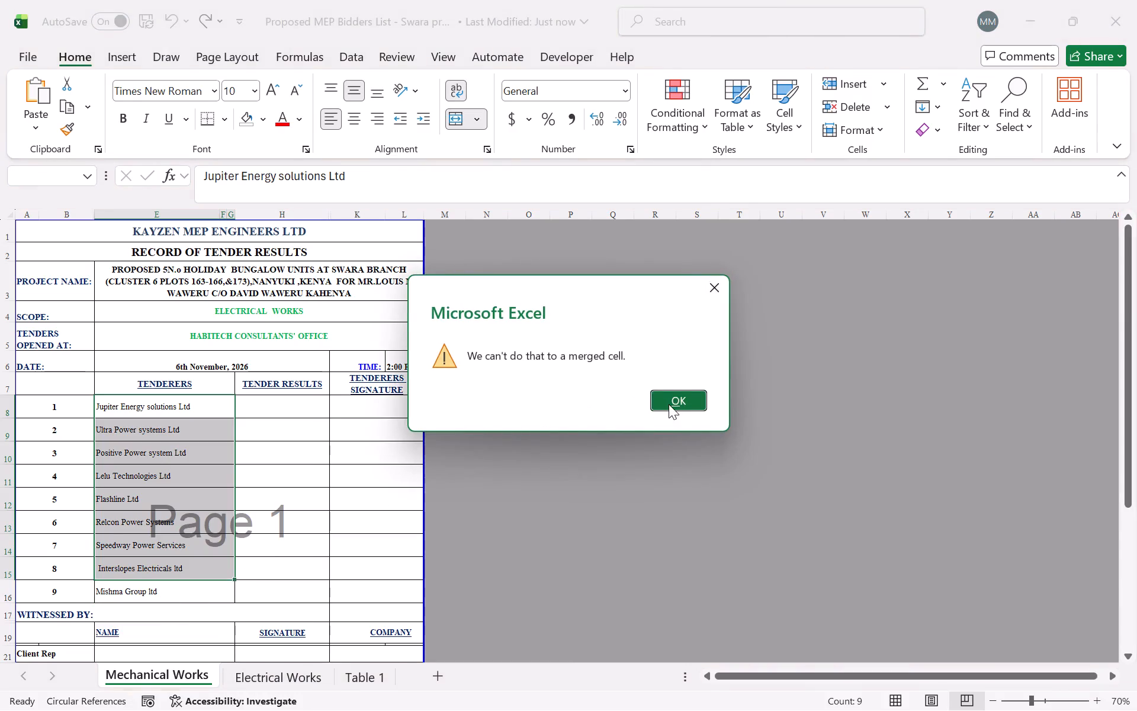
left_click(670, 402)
Unmerge the tenderer name cells of rows 1 to 9 on the Mechanical Works sheet.
left_click_drag(193, 409, 193, 441)
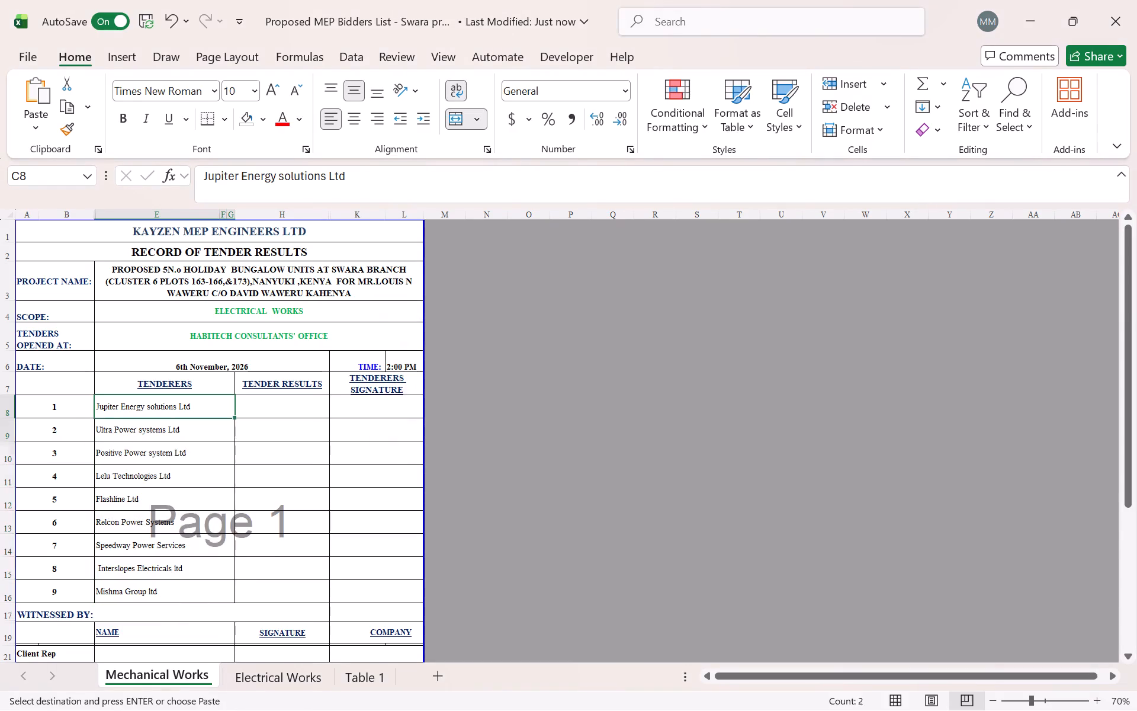
left_click_drag(193, 441, 182, 587)
left_click(450, 114)
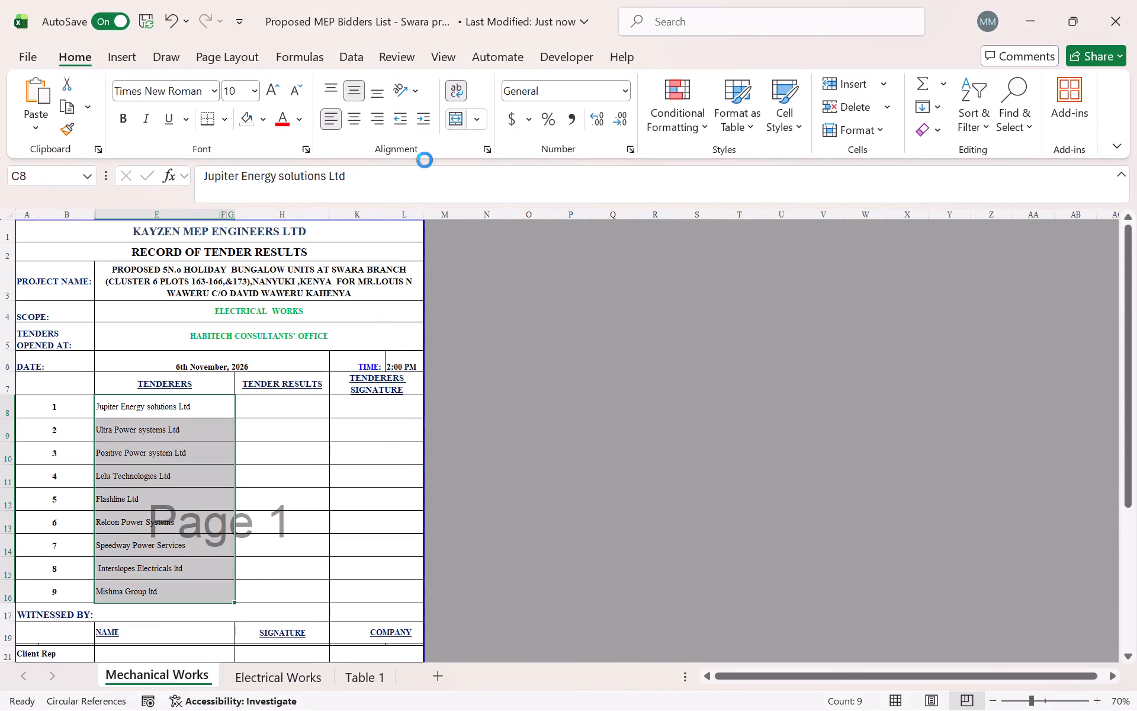
Copy the mechanical bidder names, Twin Plumbers to Gers Integared Plumbers, from Table 1 into the Mechanical Works tenderers column, starting at cell E8.
left_click(293, 687)
left_click(342, 676)
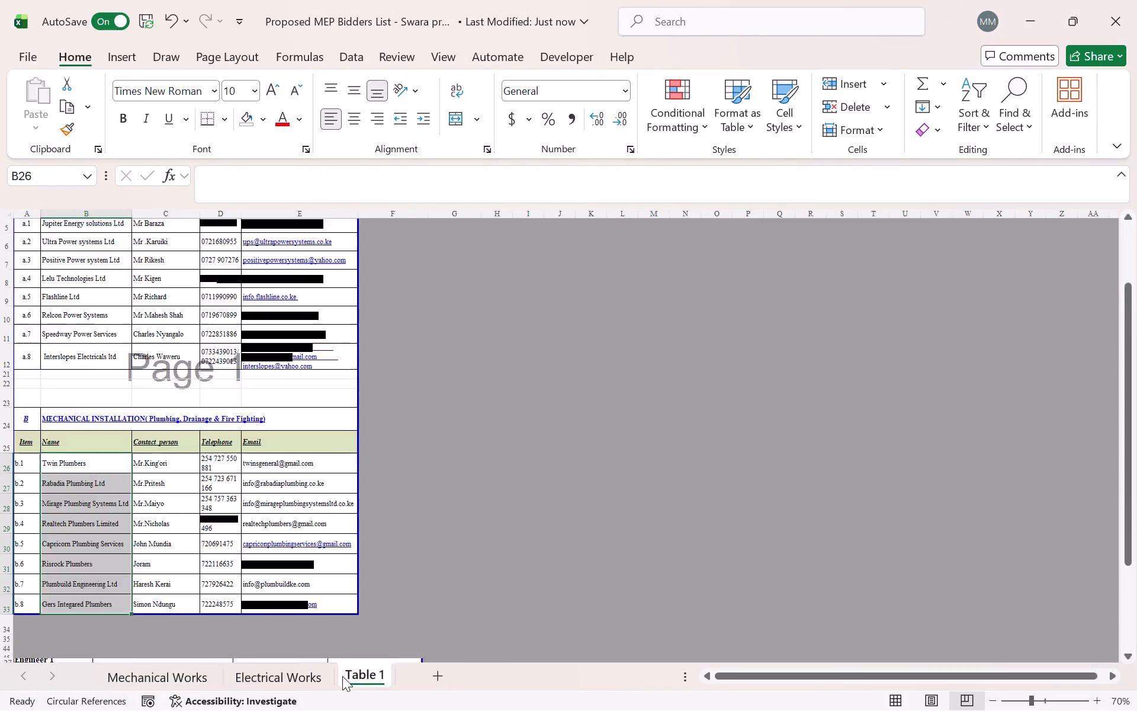
key("ctrl+c")
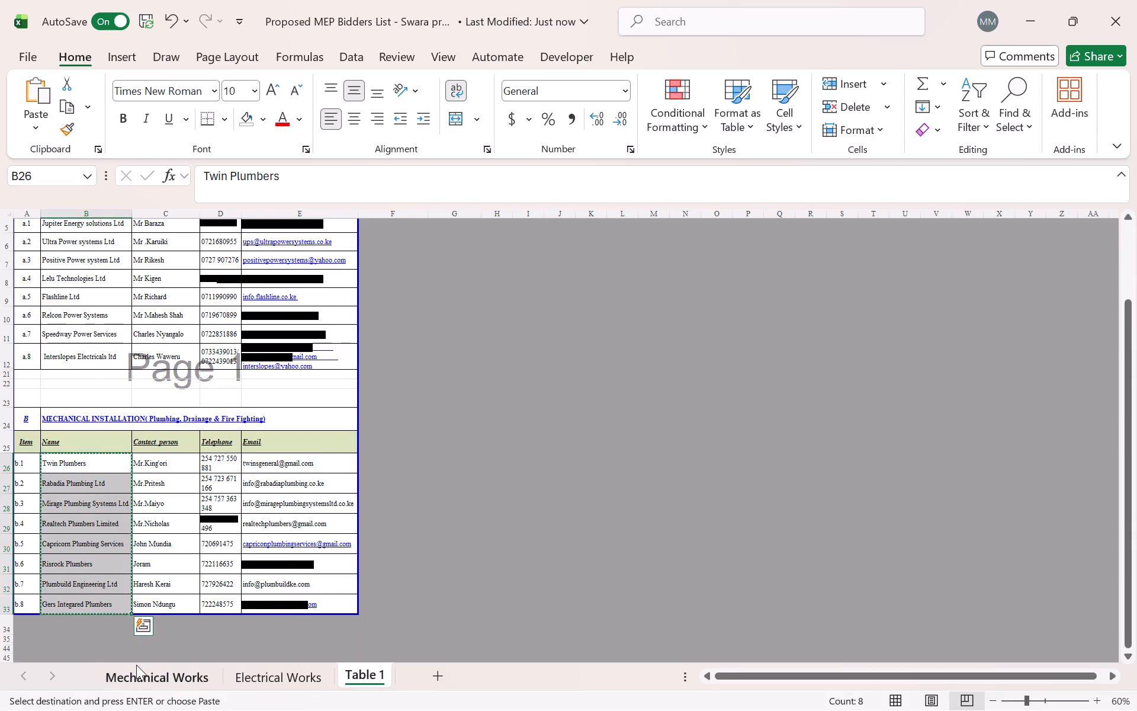
left_click(136, 665)
left_click(146, 412)
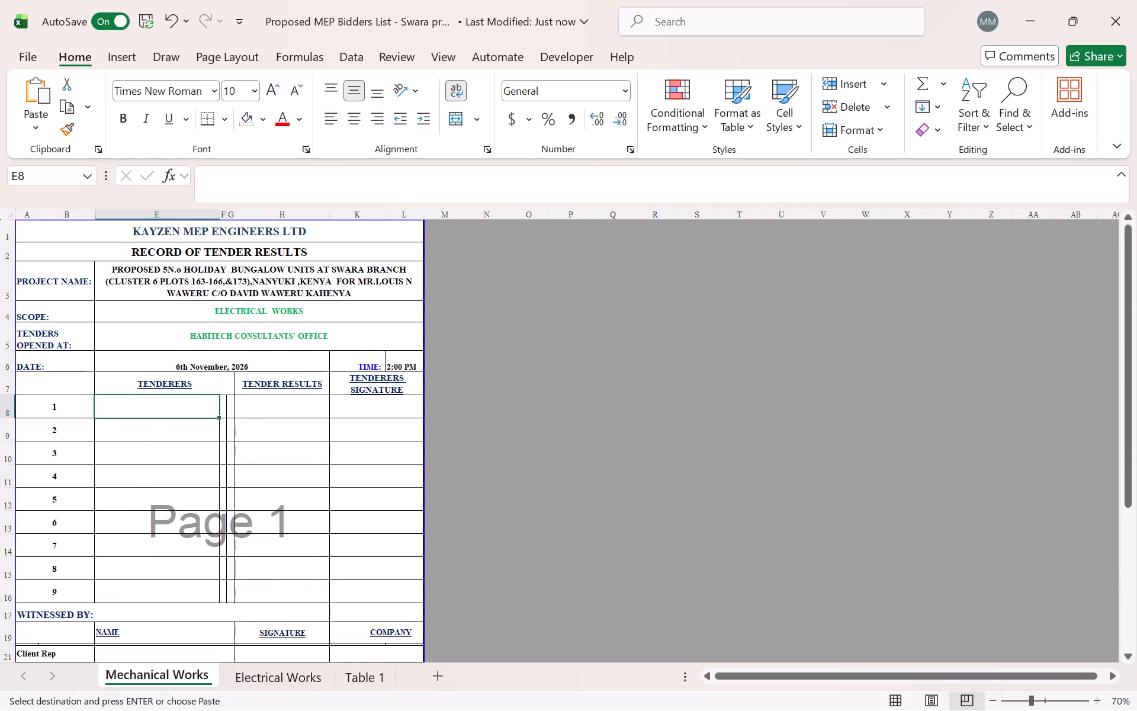
key("ctrl+v")
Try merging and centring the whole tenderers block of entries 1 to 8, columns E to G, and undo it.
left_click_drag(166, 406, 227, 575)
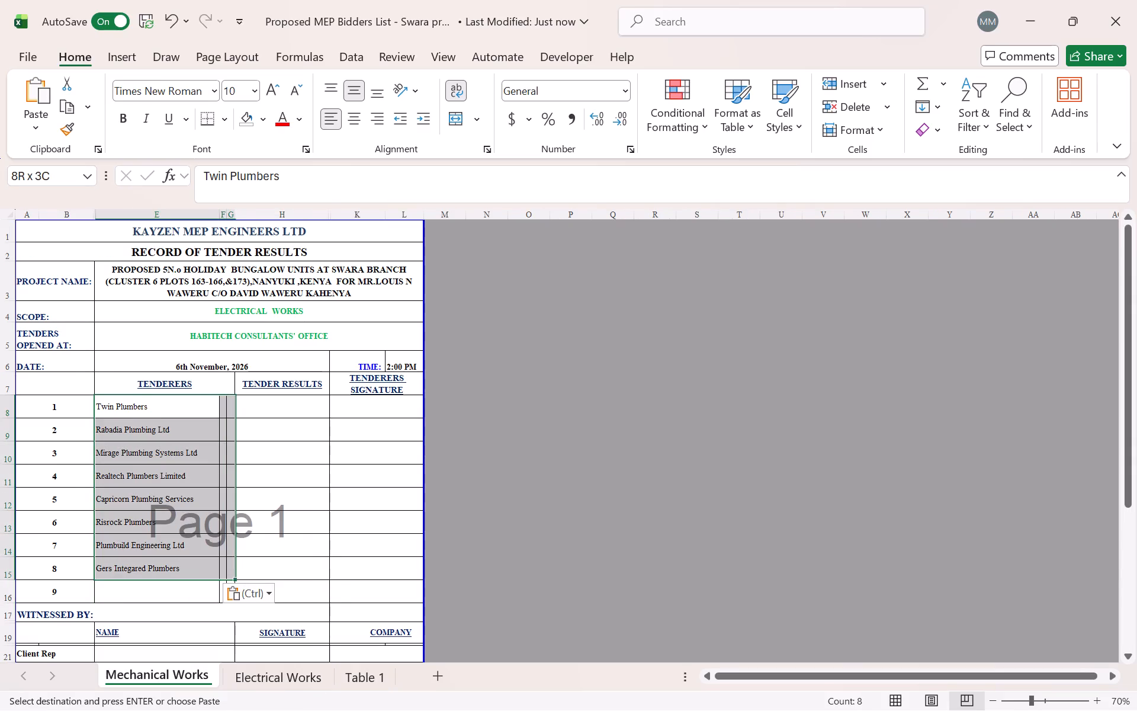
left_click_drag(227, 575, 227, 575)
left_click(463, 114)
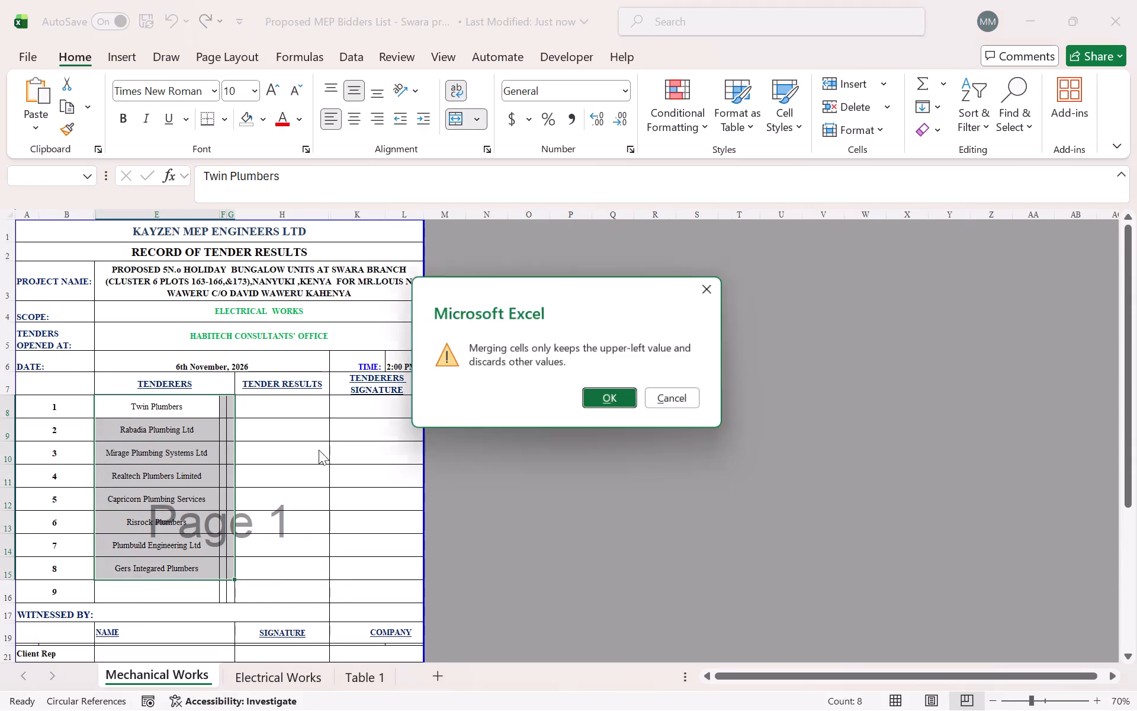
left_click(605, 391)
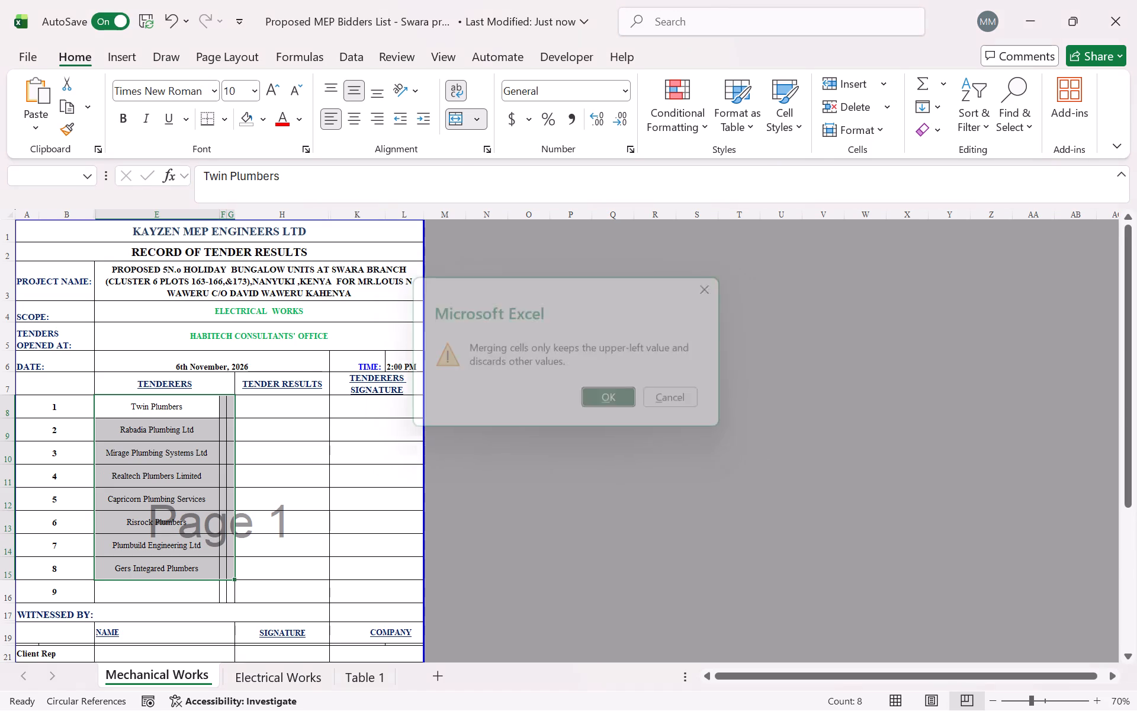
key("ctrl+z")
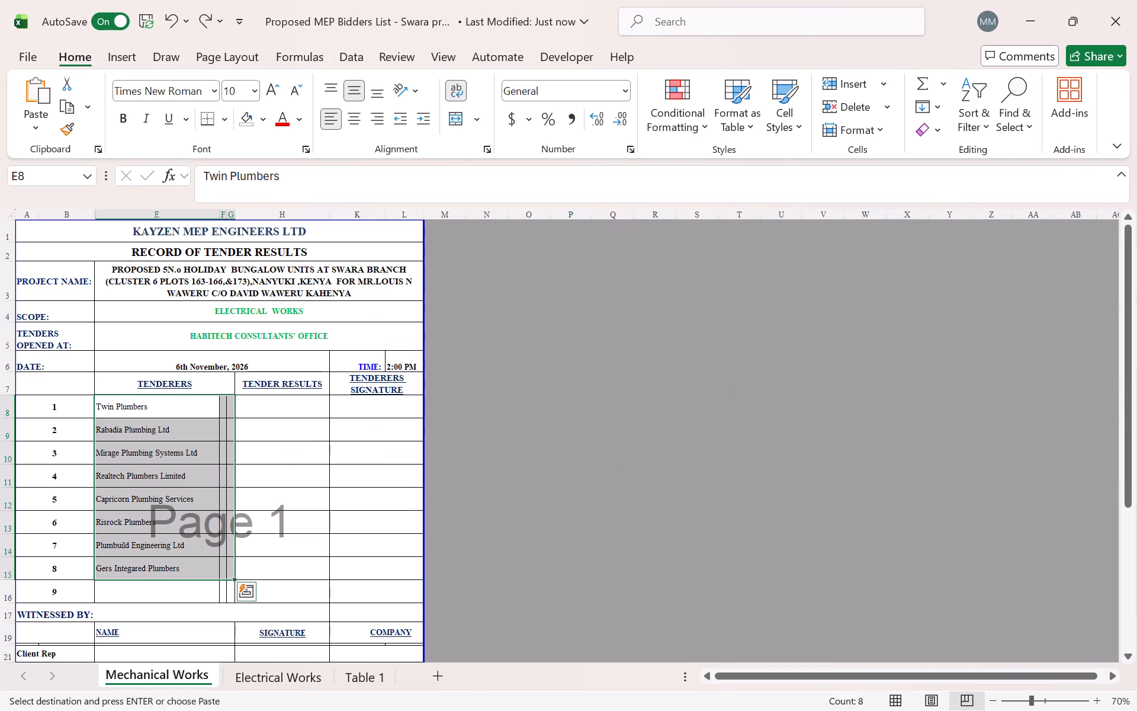
Merge the tenderers block of entries 1 to 8 across columns E to G, keeping each row separate.
left_click(476, 114)
left_click(527, 165)
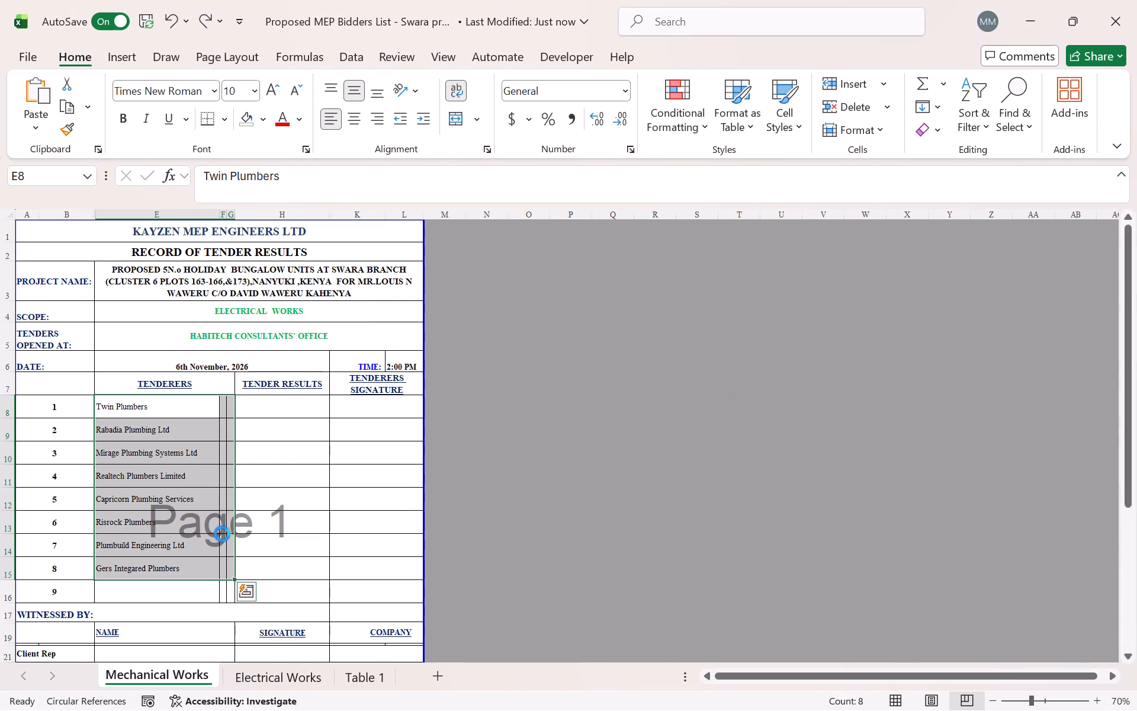
left_click(295, 497)
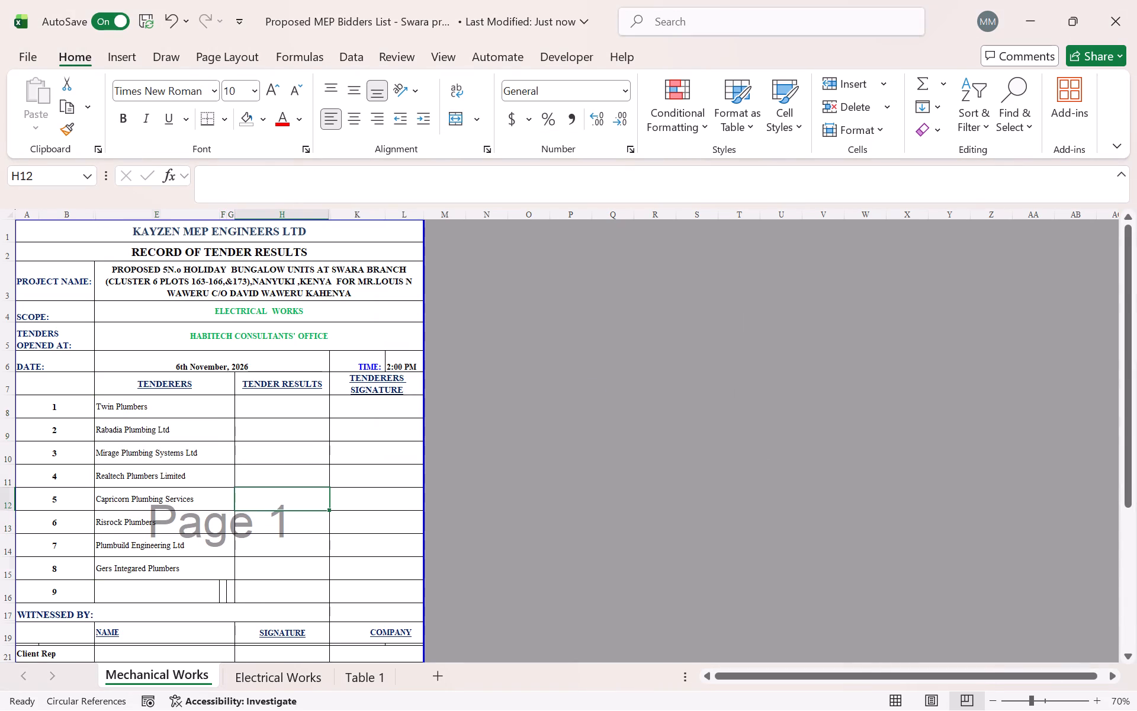
Copy the cell formatting of tenderer entry 8 onto the blank tenderer cell of entry 9.
left_click(183, 571)
left_click(72, 127)
left_click(181, 597)
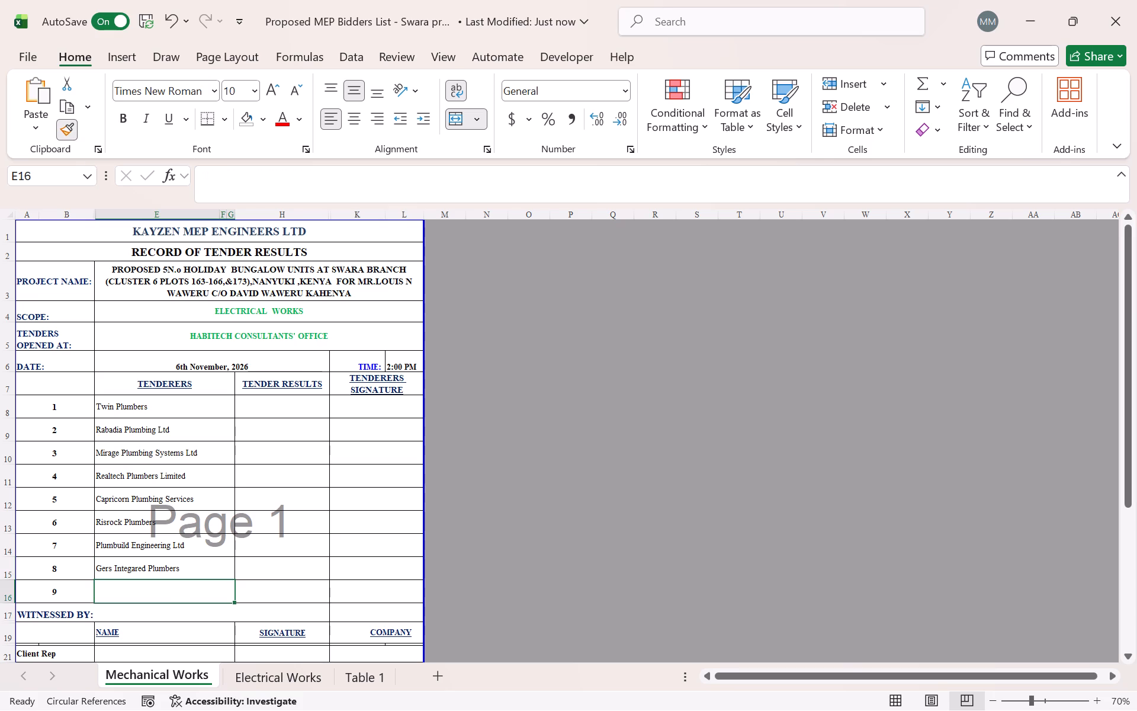
key("Escape")
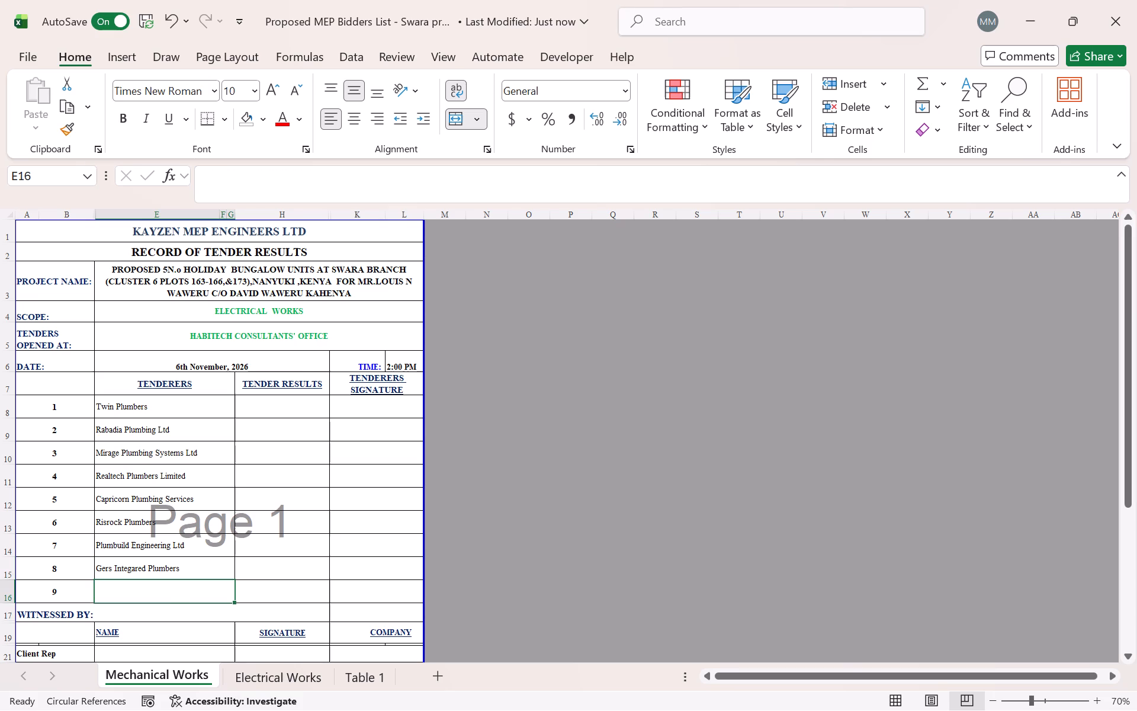
Print the Mechanical Works form with Microsoft Print to PDF, using the Proposed bidders list folder for the output.
scroll(339, 467, "up", 3)
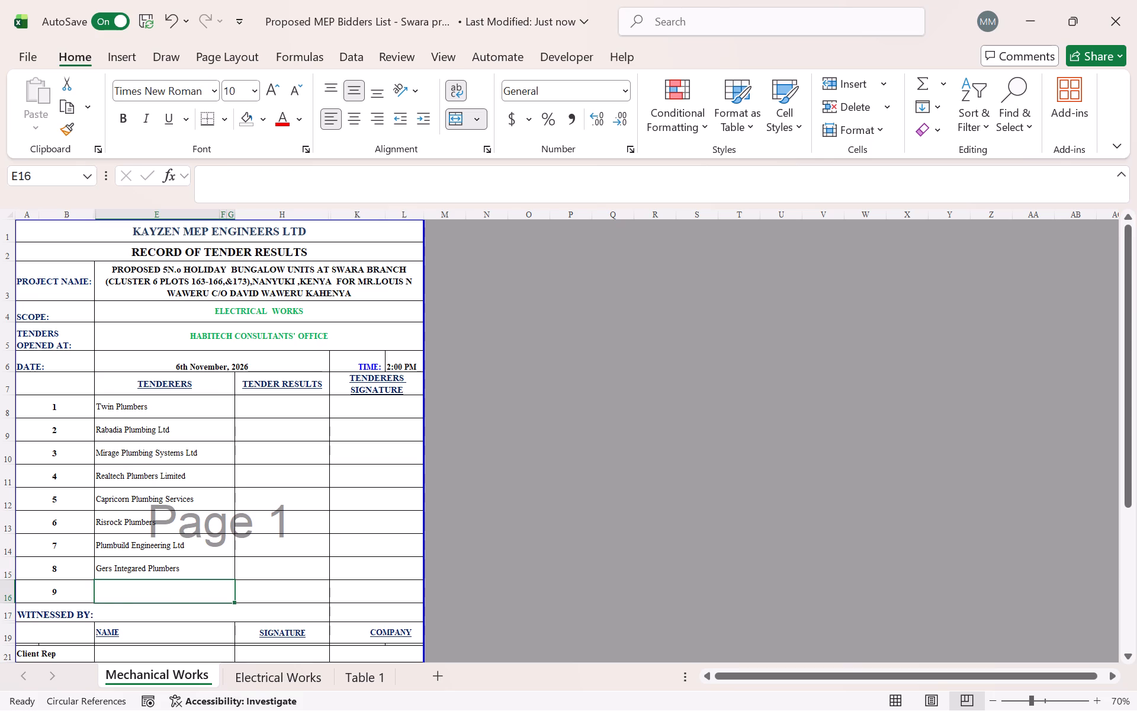
scroll(352, 517, "down", 8)
scroll(347, 510, "up", 7)
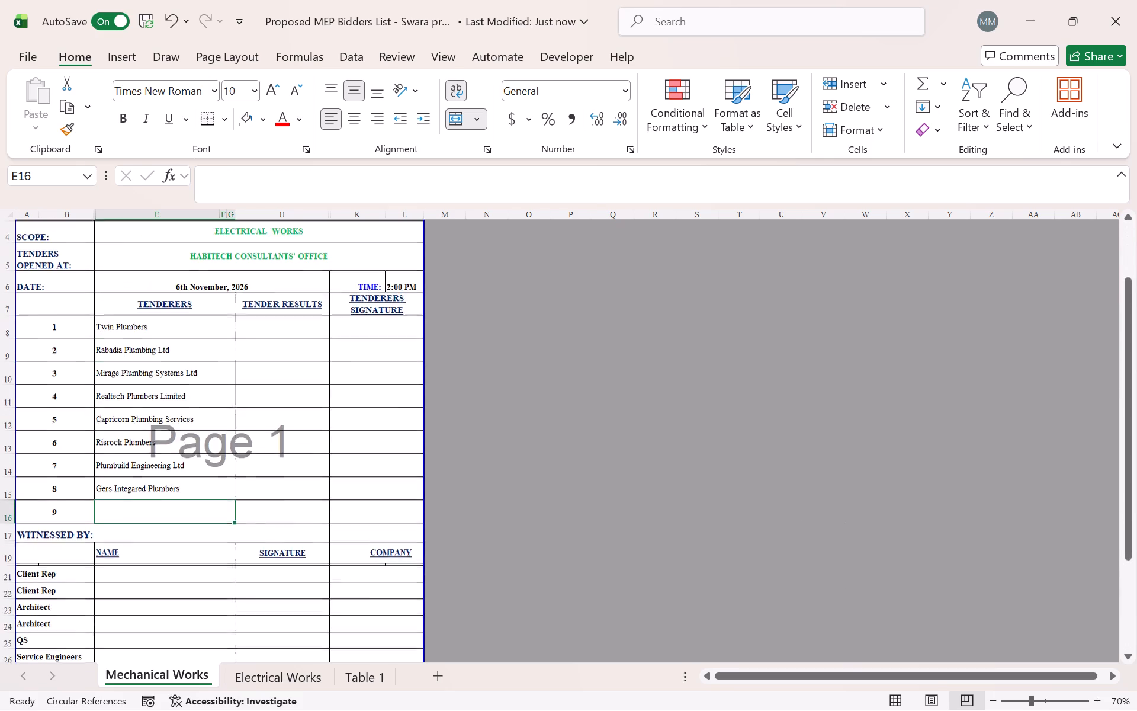
scroll(342, 507, "up", 4)
key("ctrl+p")
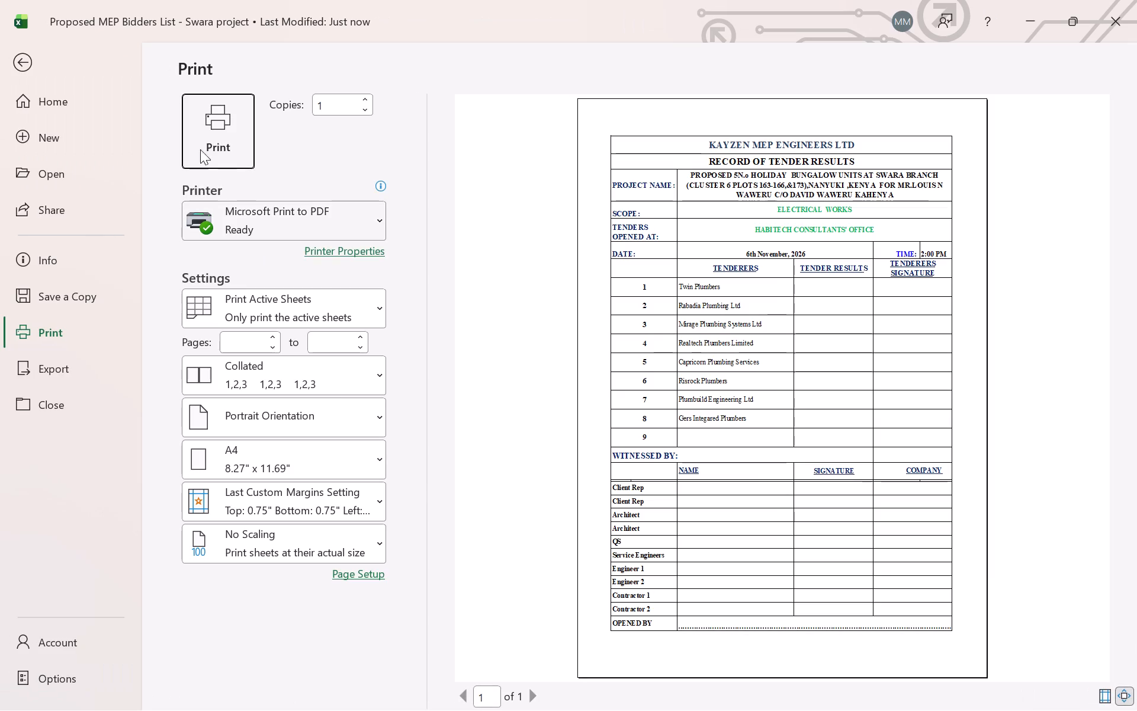
left_click(209, 137)
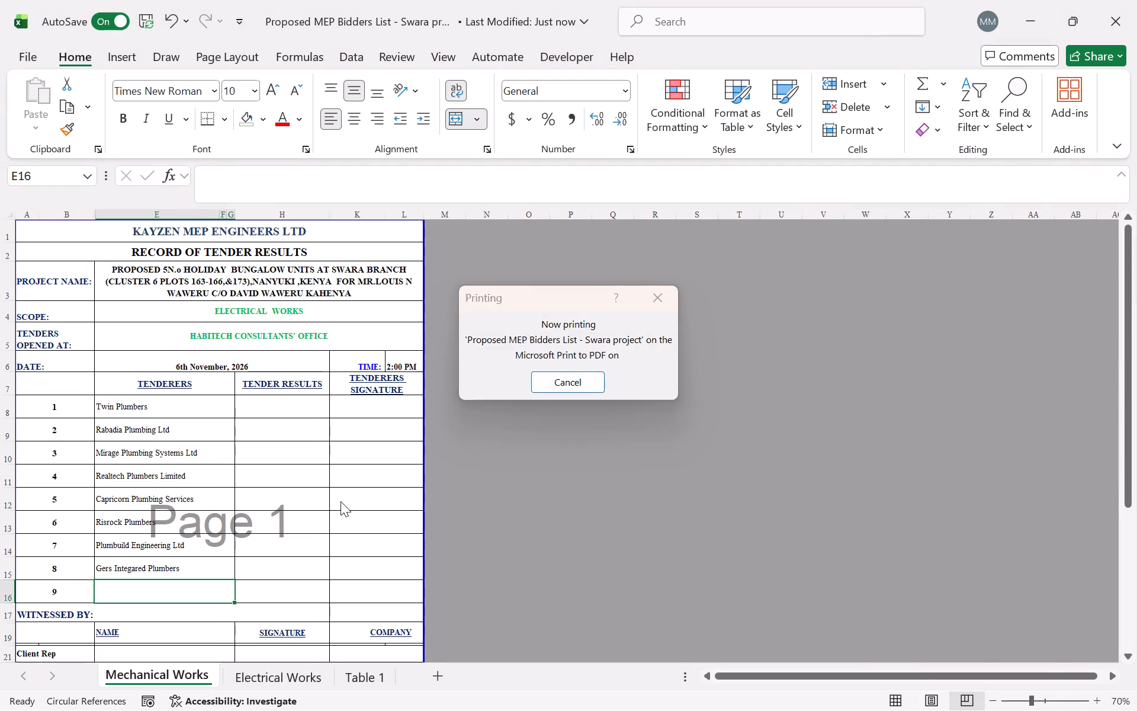
scroll(677, 447, "down", 3)
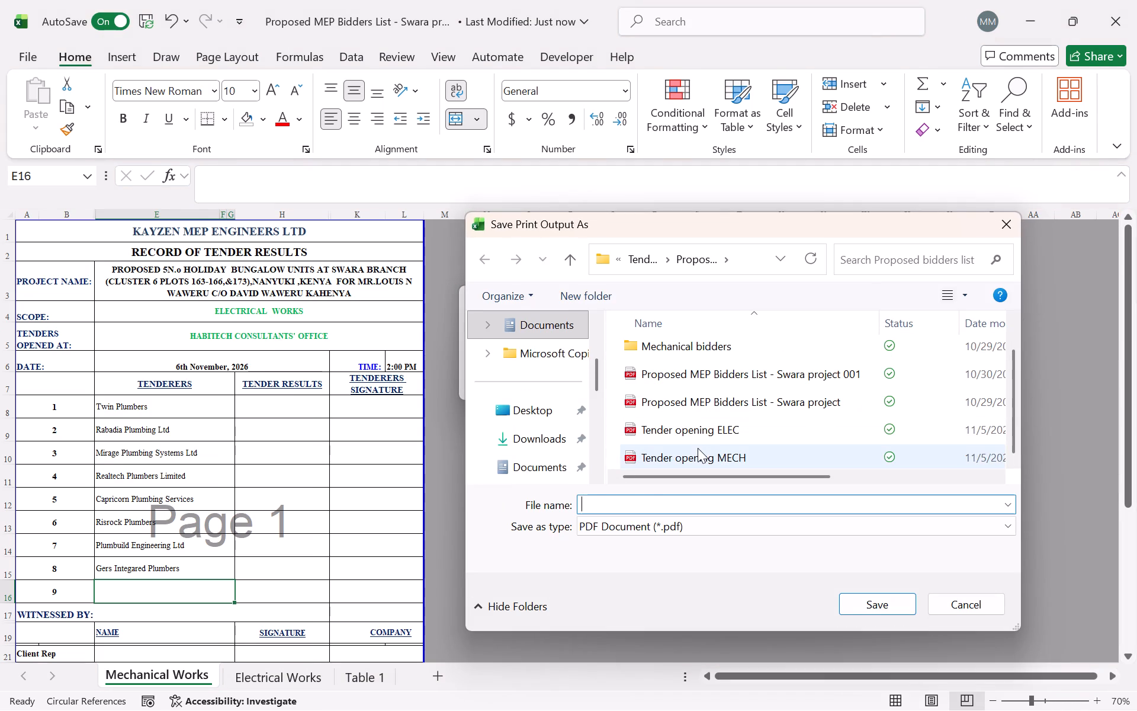
Save the print output over the existing PDF Tender opening MECH in the Proposed bidders list folder.
left_click(698, 448)
left_click(856, 601)
left_click(613, 358)
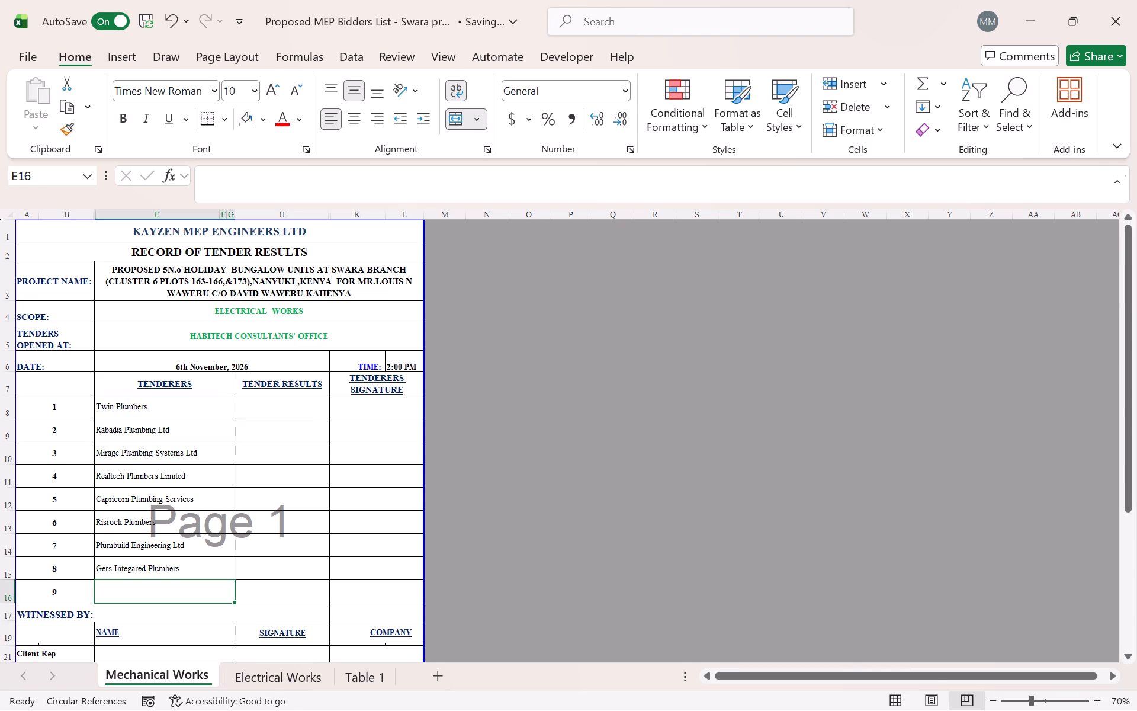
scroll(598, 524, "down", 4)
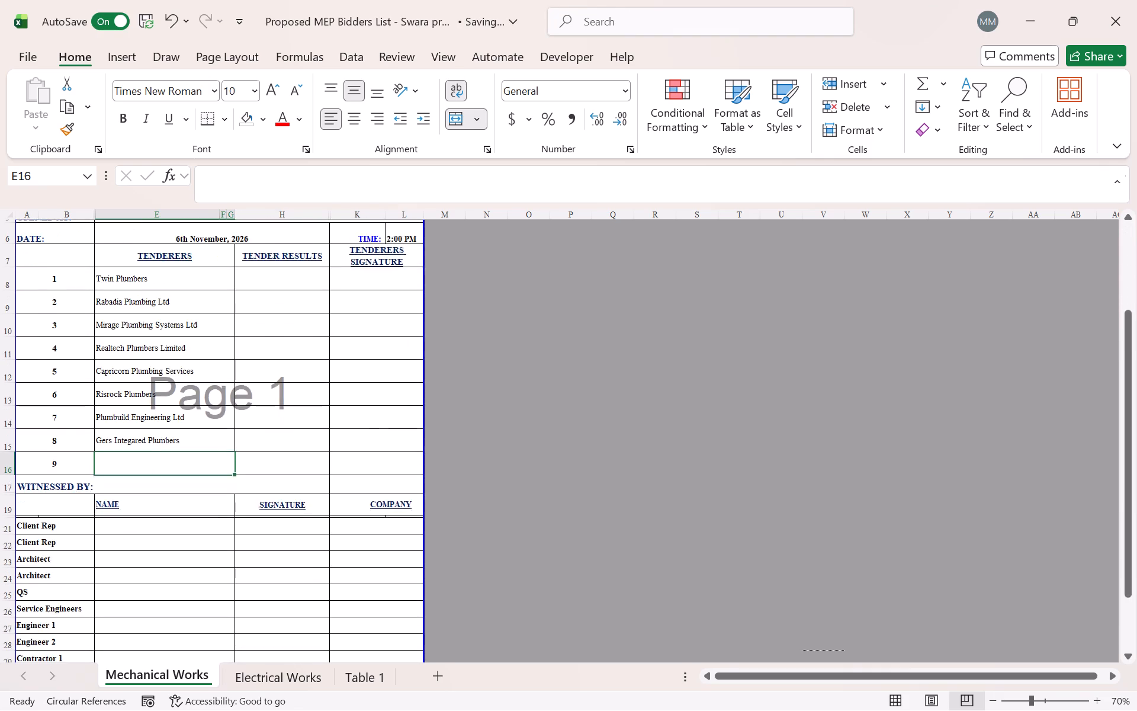
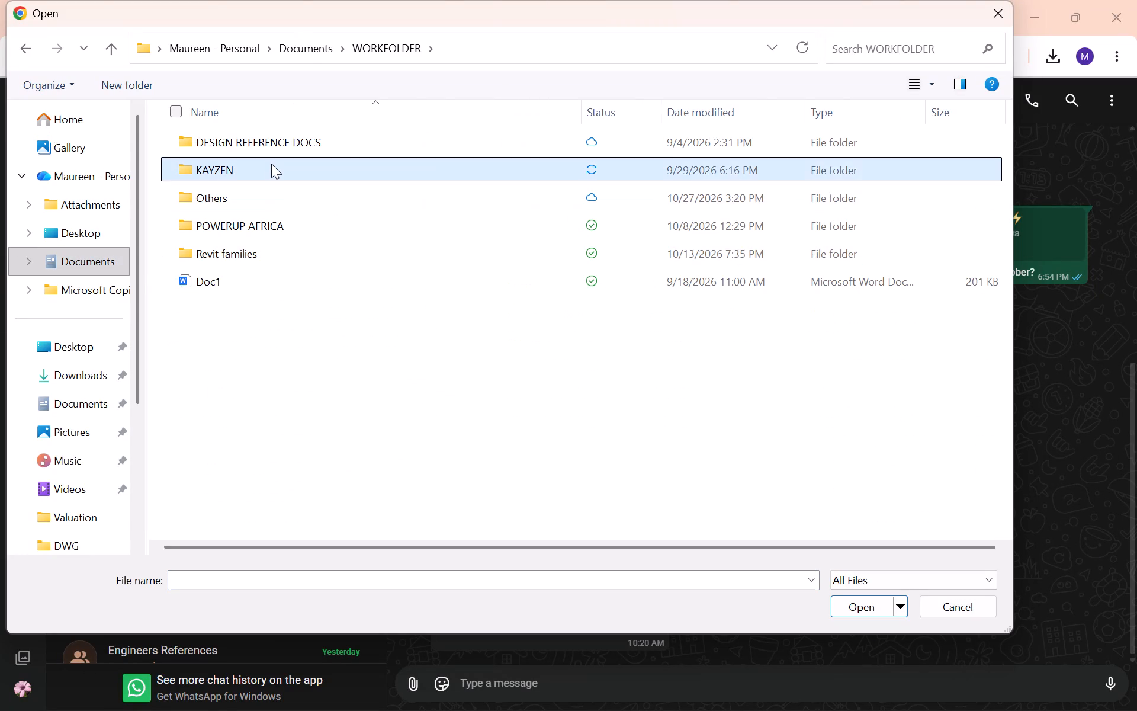
For the WhatsApp attachment, browse to the Proposed bidders list folder under KAYZEN, 2026, SWARA, KAYZEN SCOPE, Tender Documents.
double_click(280, 172)
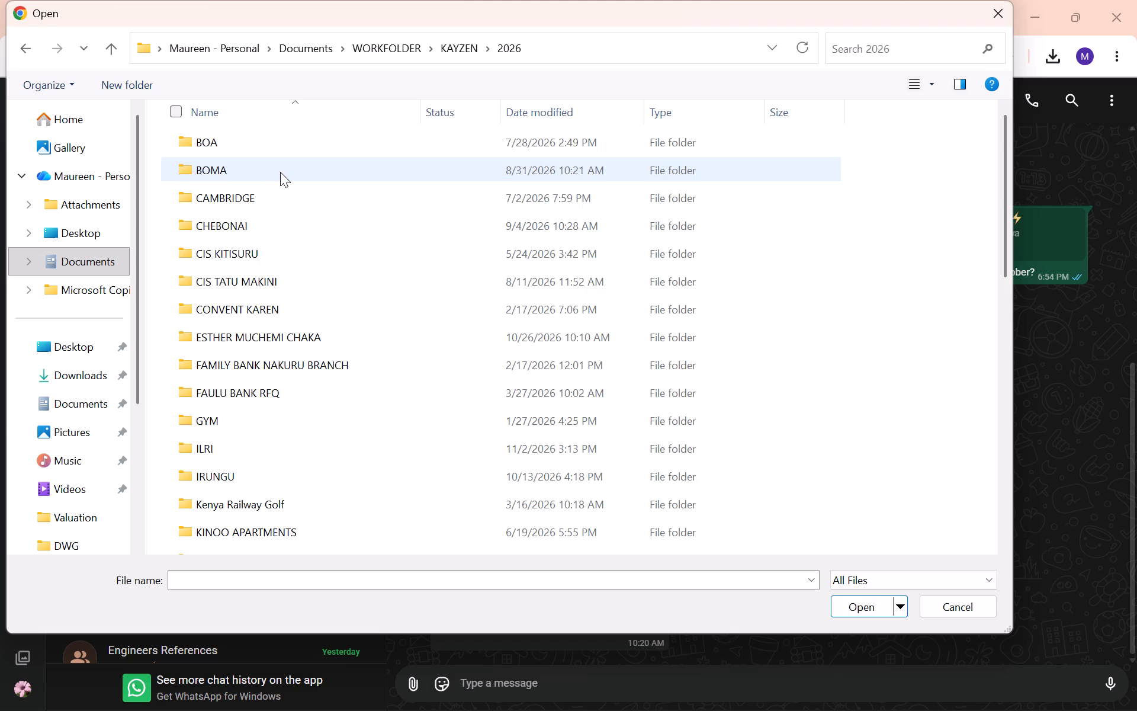
scroll(369, 441, "down", 6)
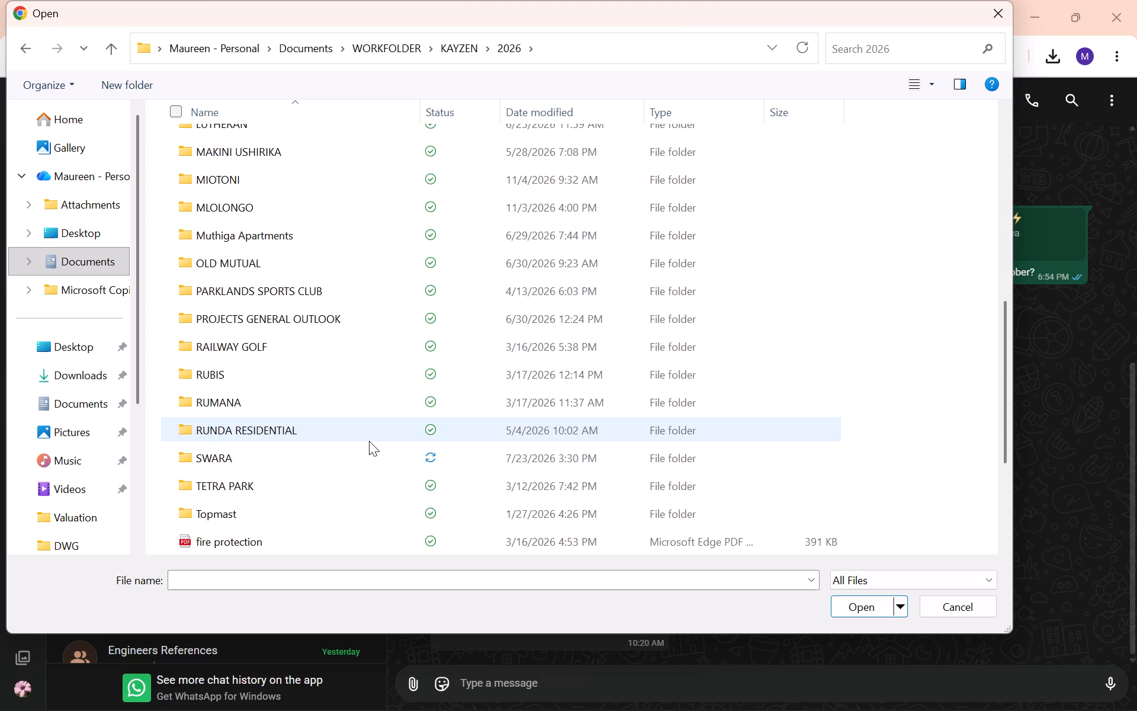
double_click(371, 459)
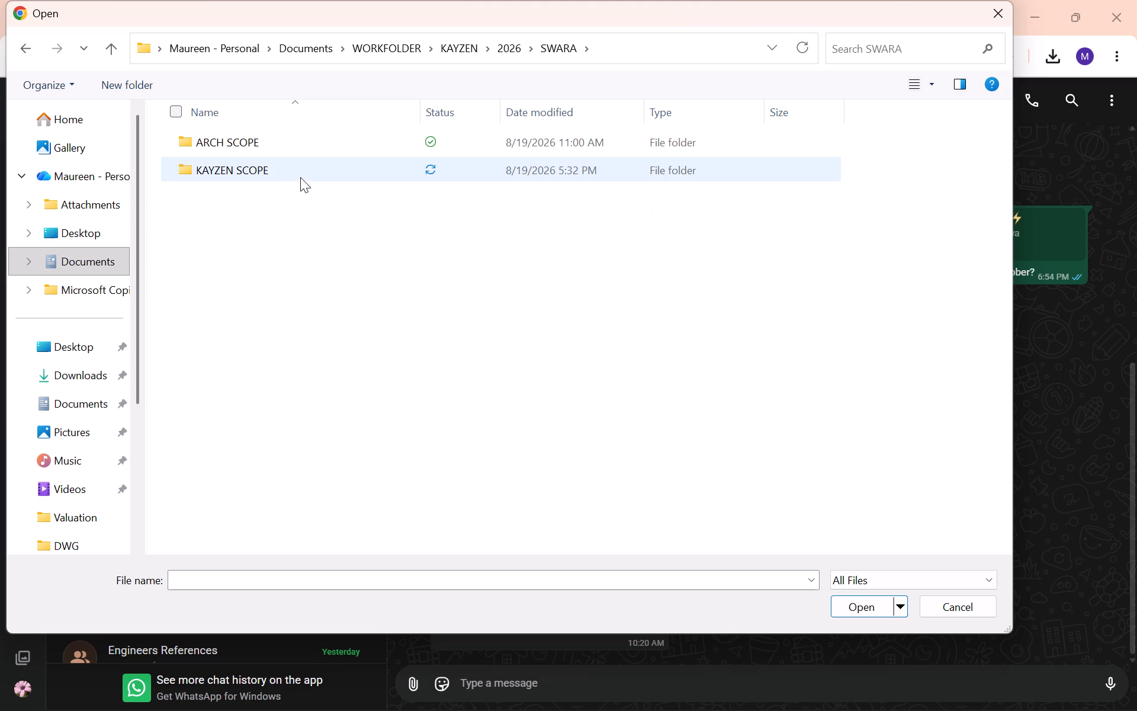
double_click(300, 168)
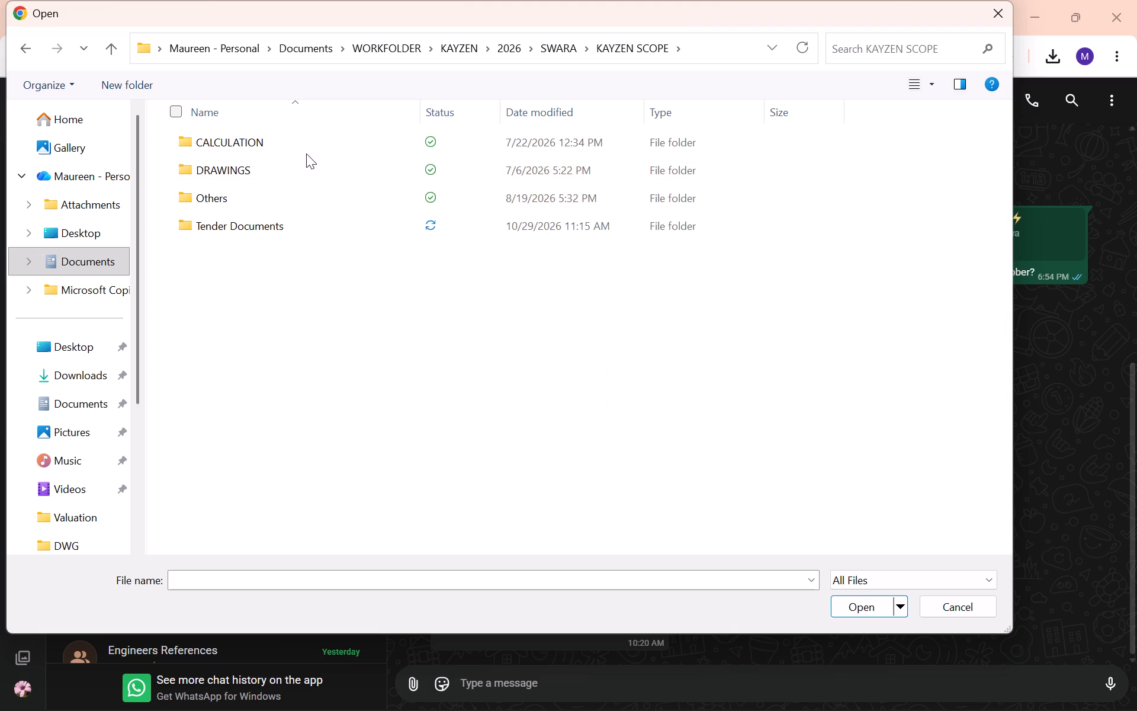
double_click(310, 219)
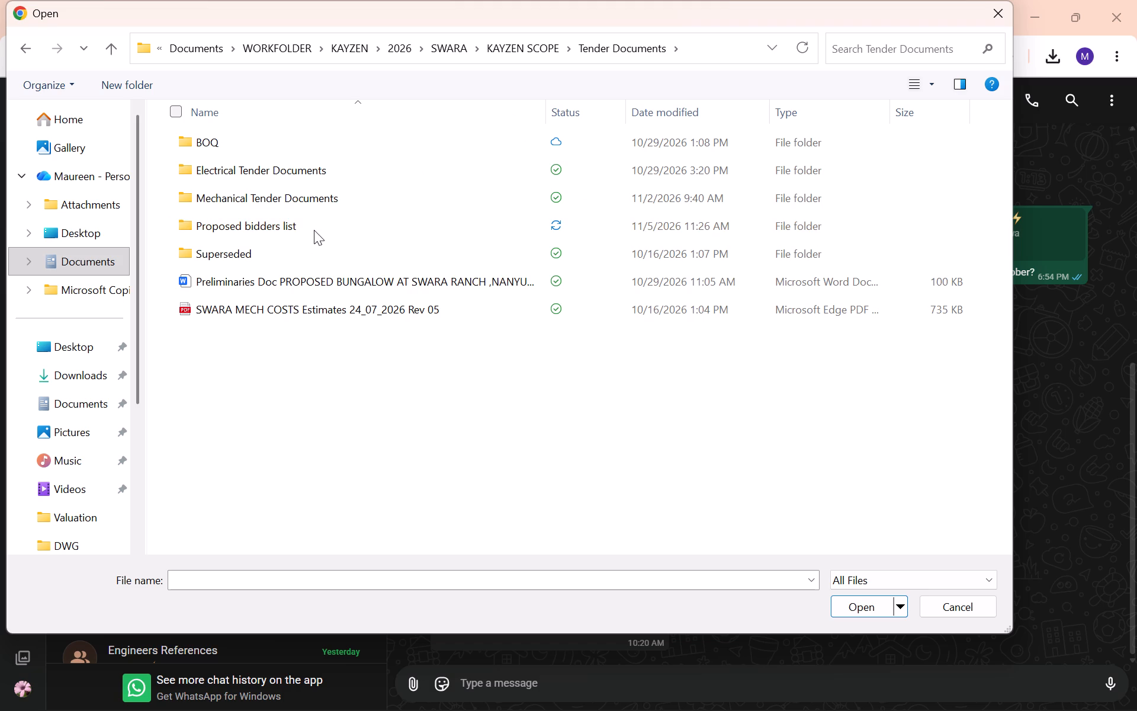
double_click(314, 230)
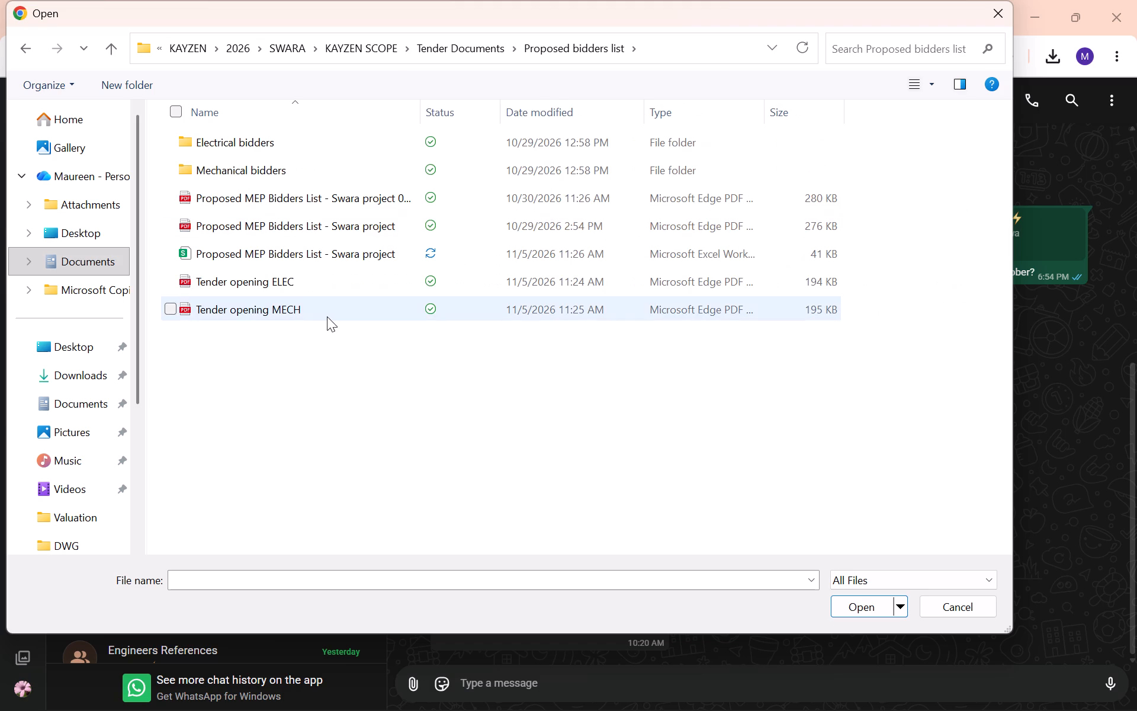
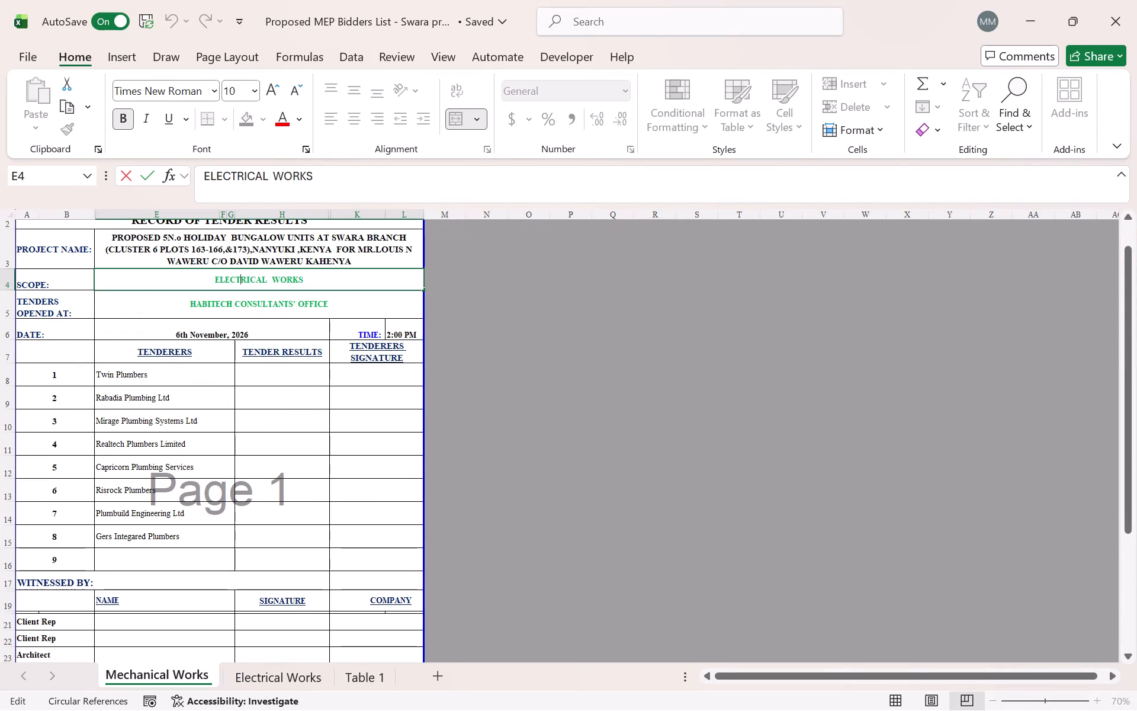
Change the scope on the Mechanical Works form to MECHANICAL WORKS.
left_click(232, 276)
key("BackSpace")
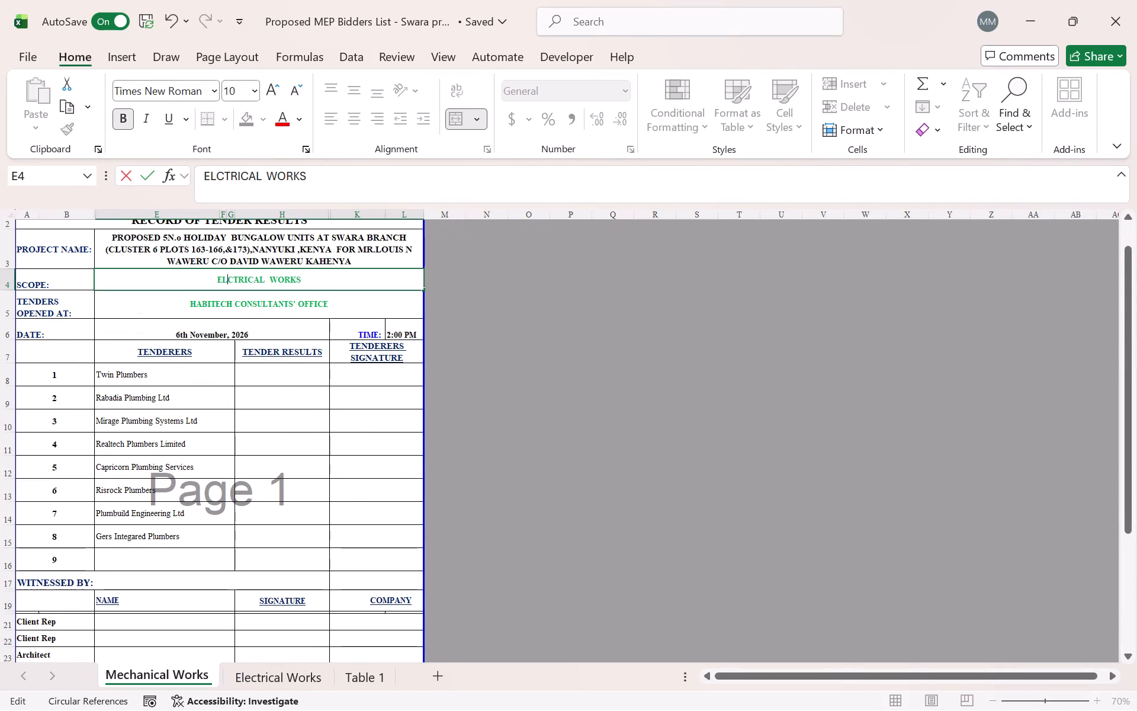
key("BackSpace")
key("BackSpace")
key("BackSpace")
key("m")
key("BackSpace")
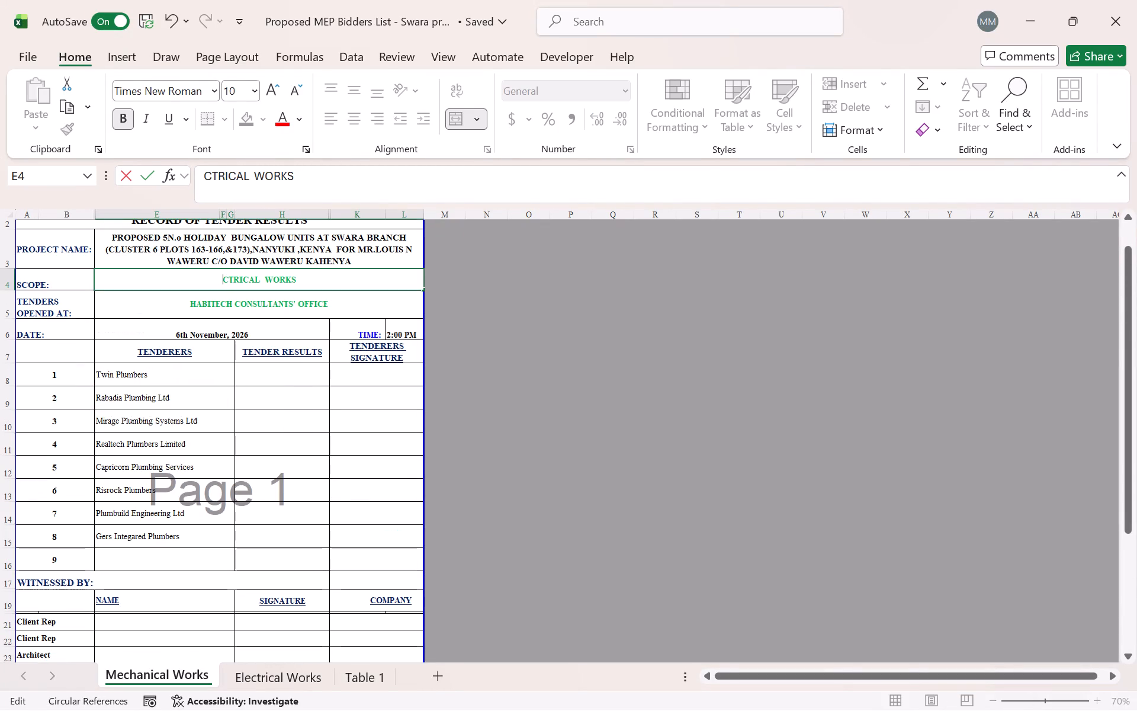
key("m")
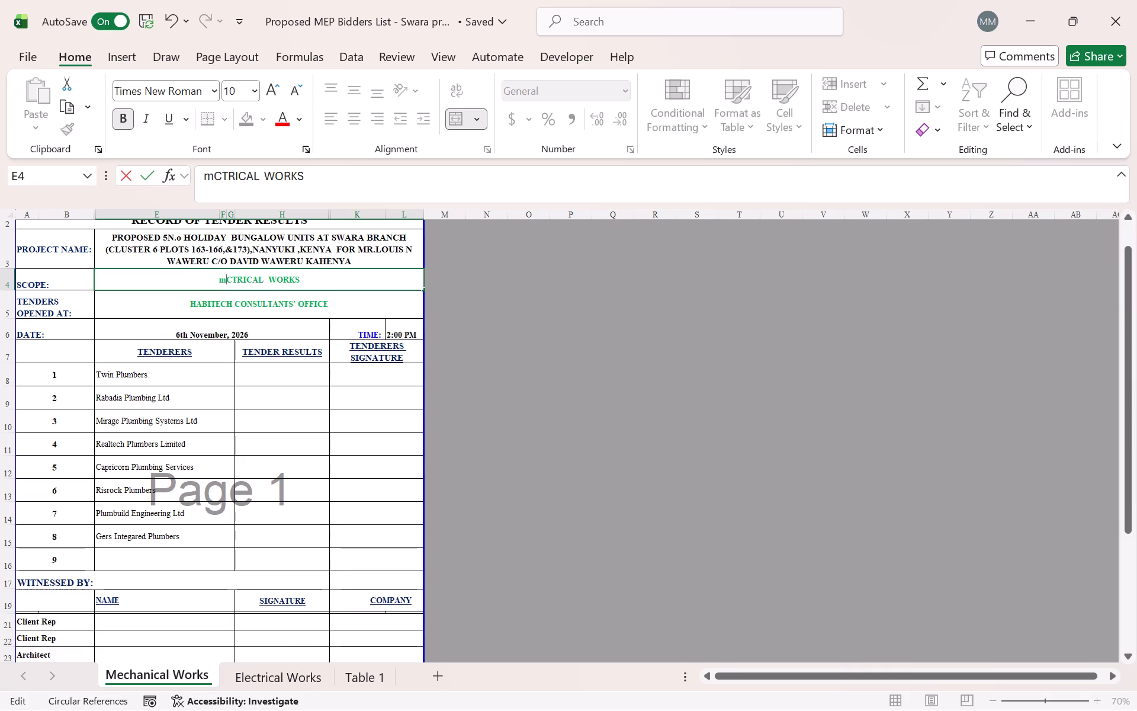
key("BackSpace")
type("MECH")
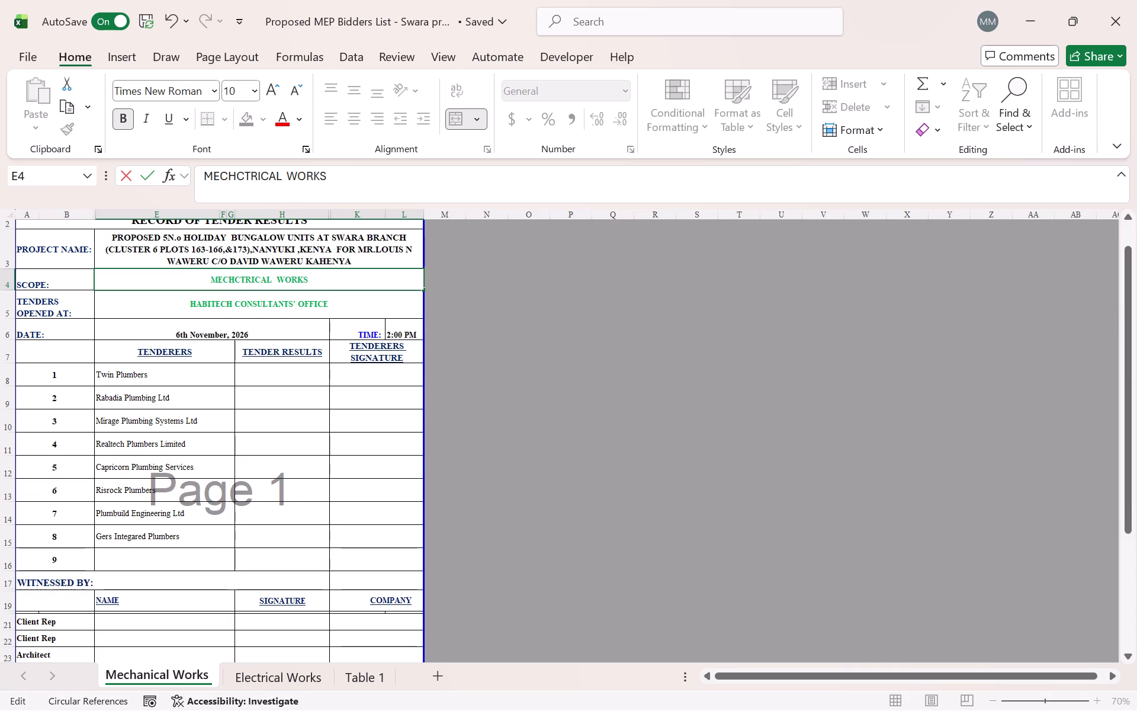
left_click(252, 276)
key("BackSpace")
key("BackSpace")
key("BackSpace")
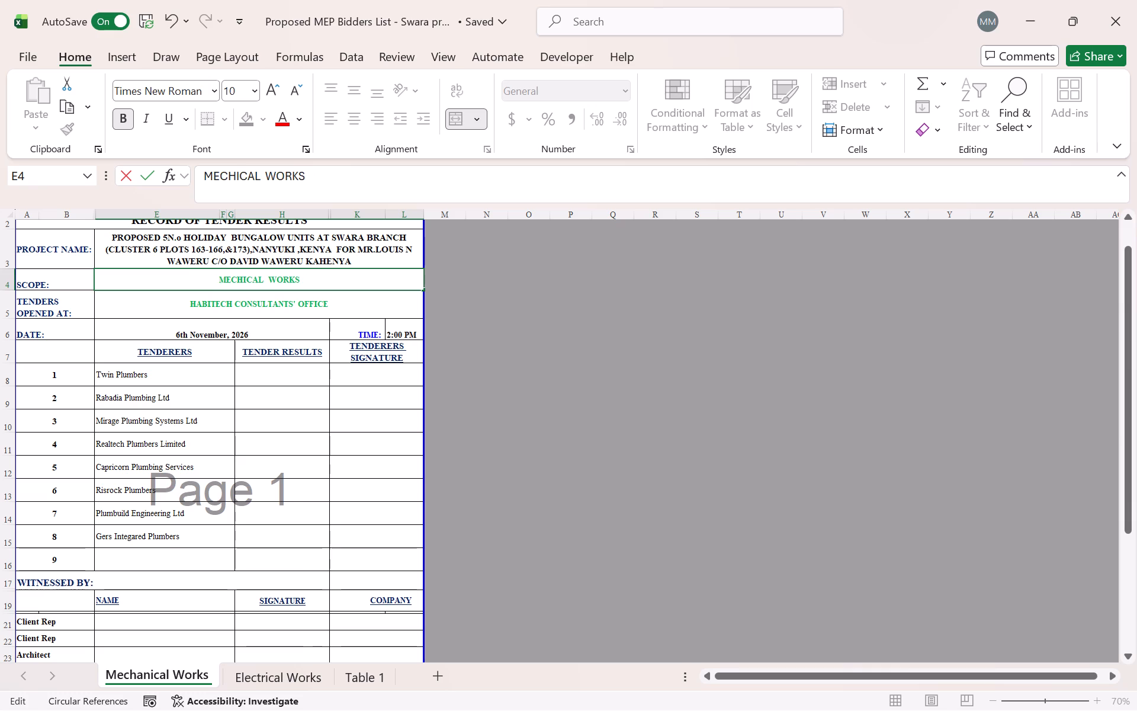
key("a")
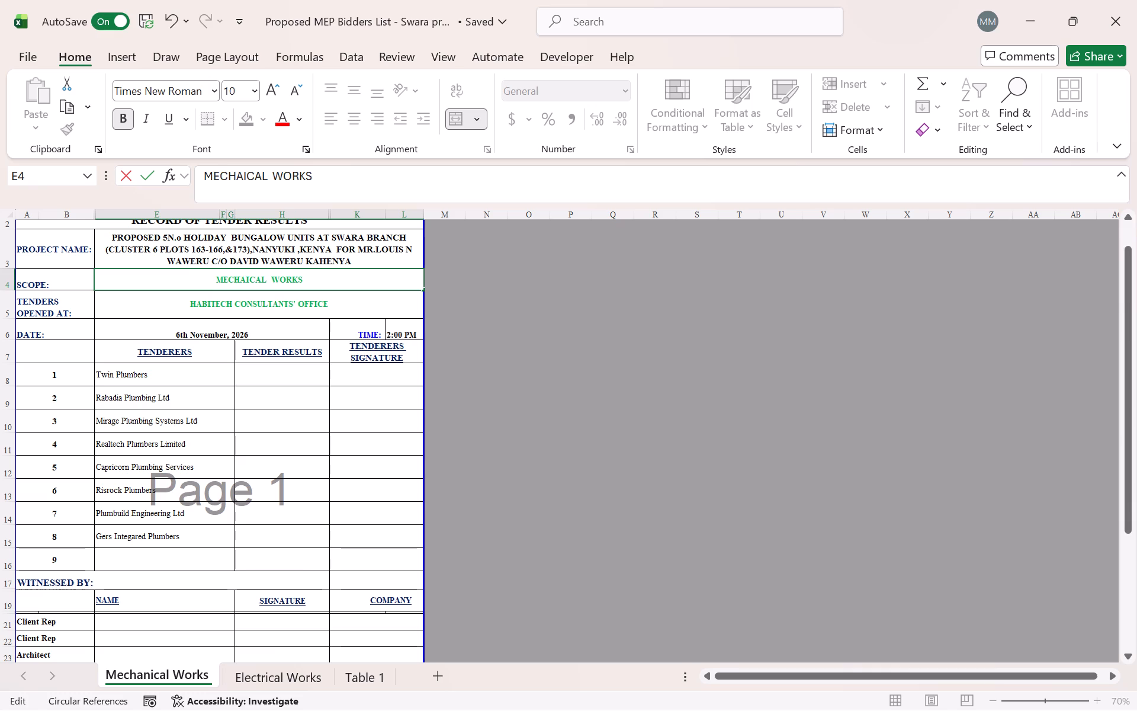
key("n")
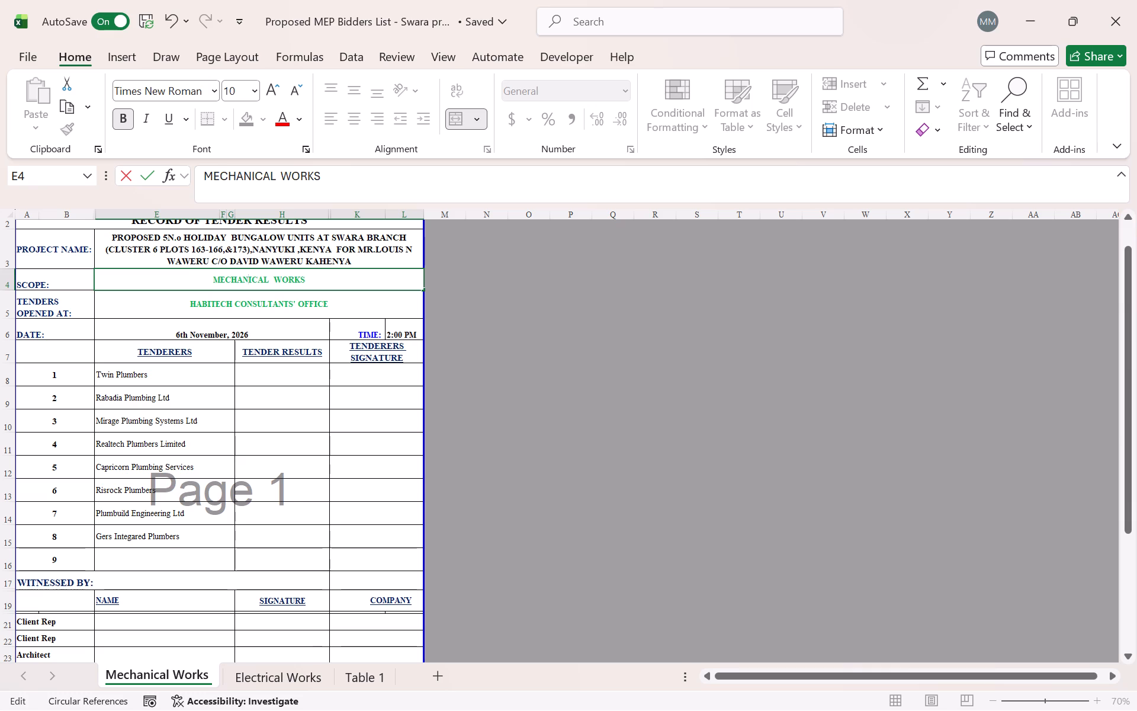
left_click(293, 406)
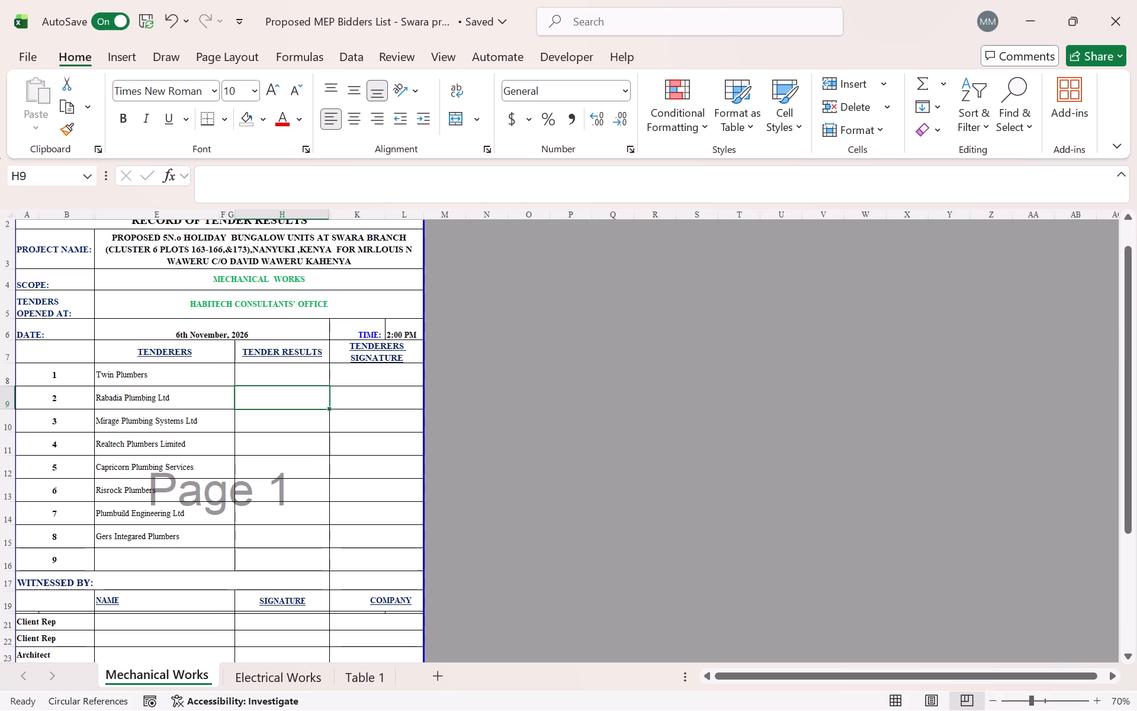
left_click(304, 485)
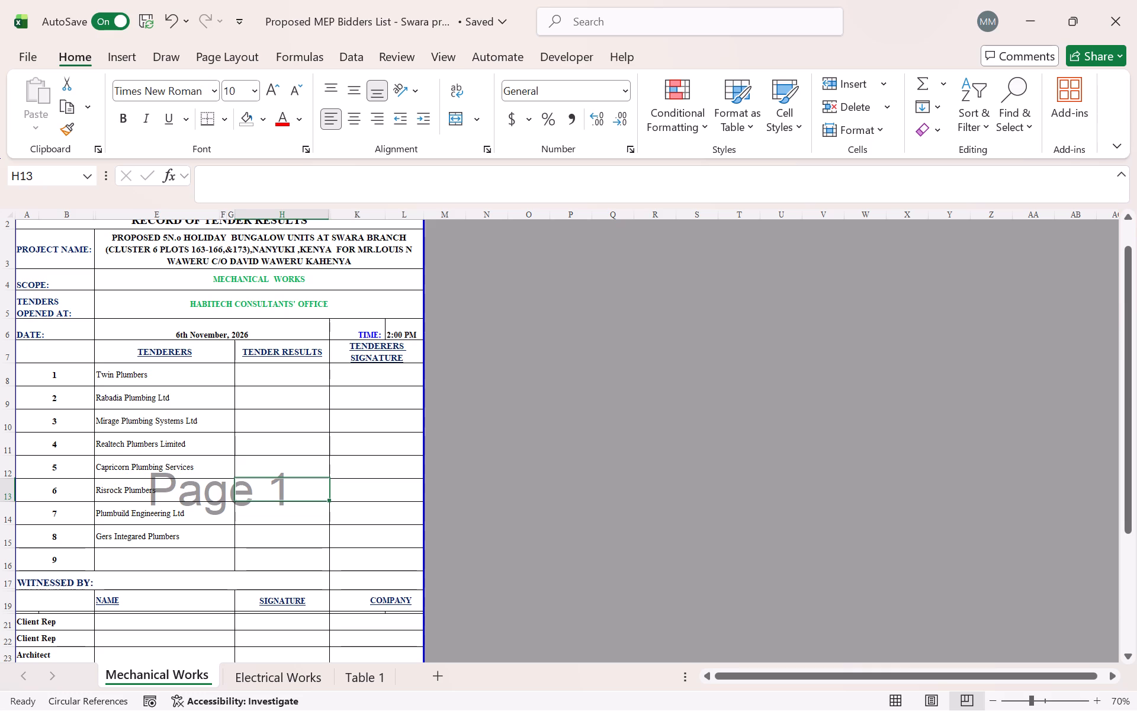
Print the Mechanical Works form to PDF again, replacing the existing Tender opening MECH file in the Proposed bidders list folder.
key("ctrl+p")
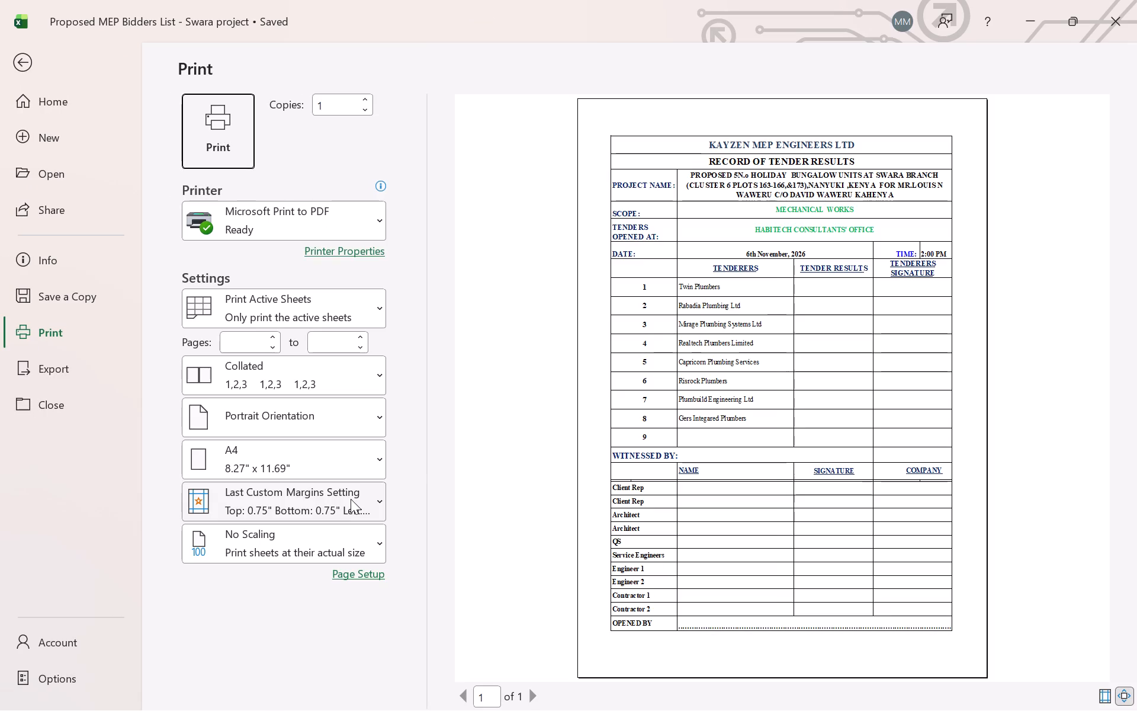
left_click(229, 150)
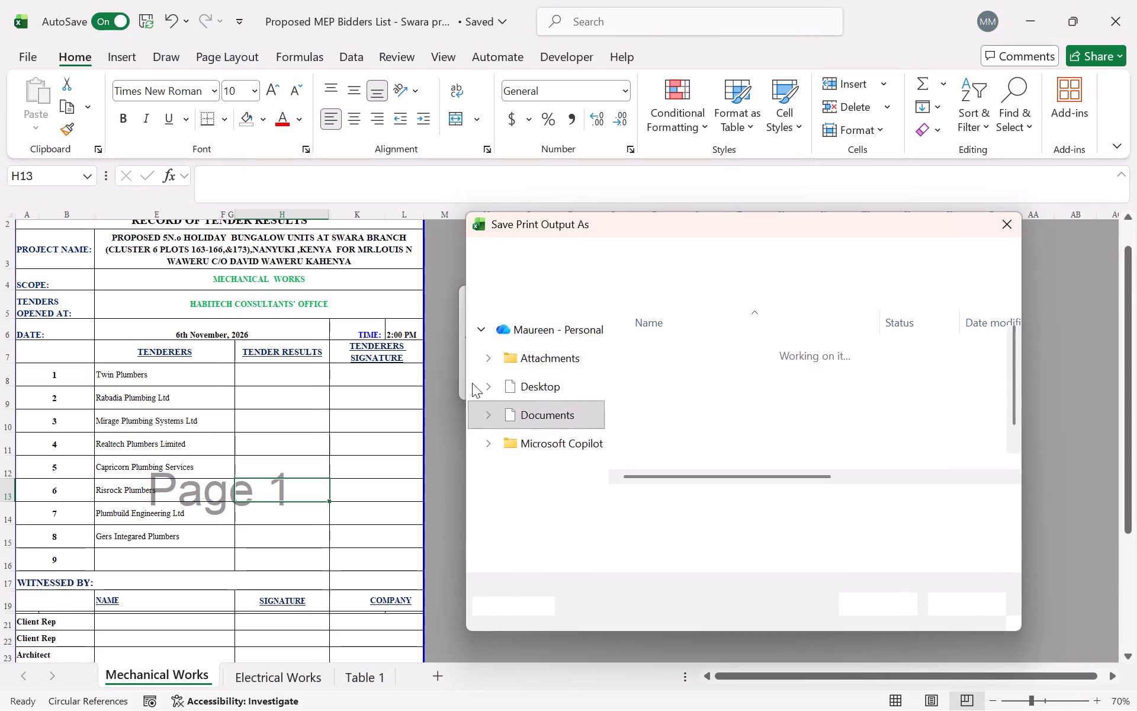
scroll(679, 421, "down", 2)
left_click(721, 456)
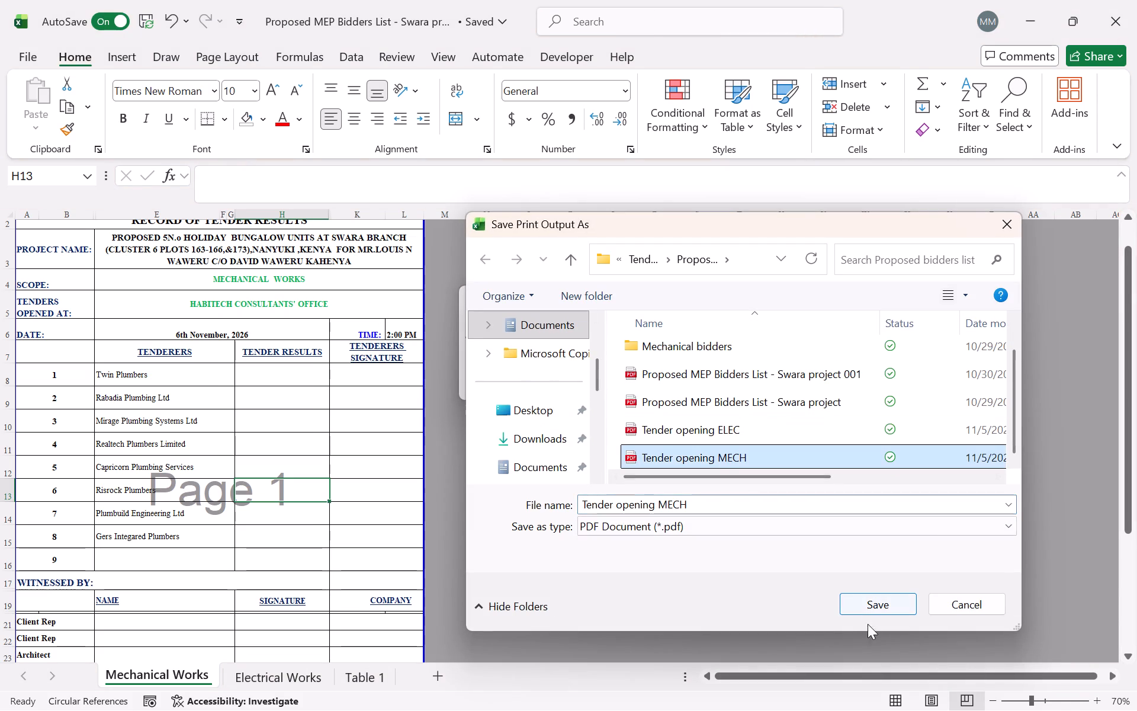
left_click(869, 608)
left_click(633, 368)
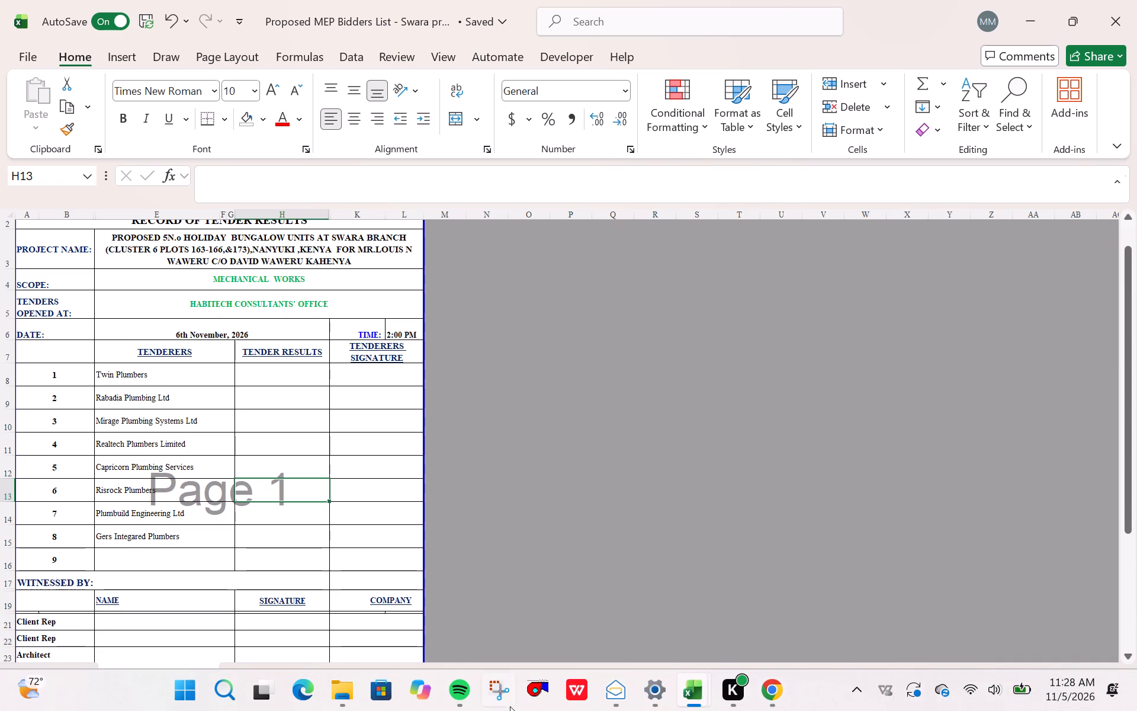
Switch to File Explorer and open the Tender opening MECH PDF, always using Microsoft Edge, to check the exported form.
left_click(349, 686)
double_click(326, 340)
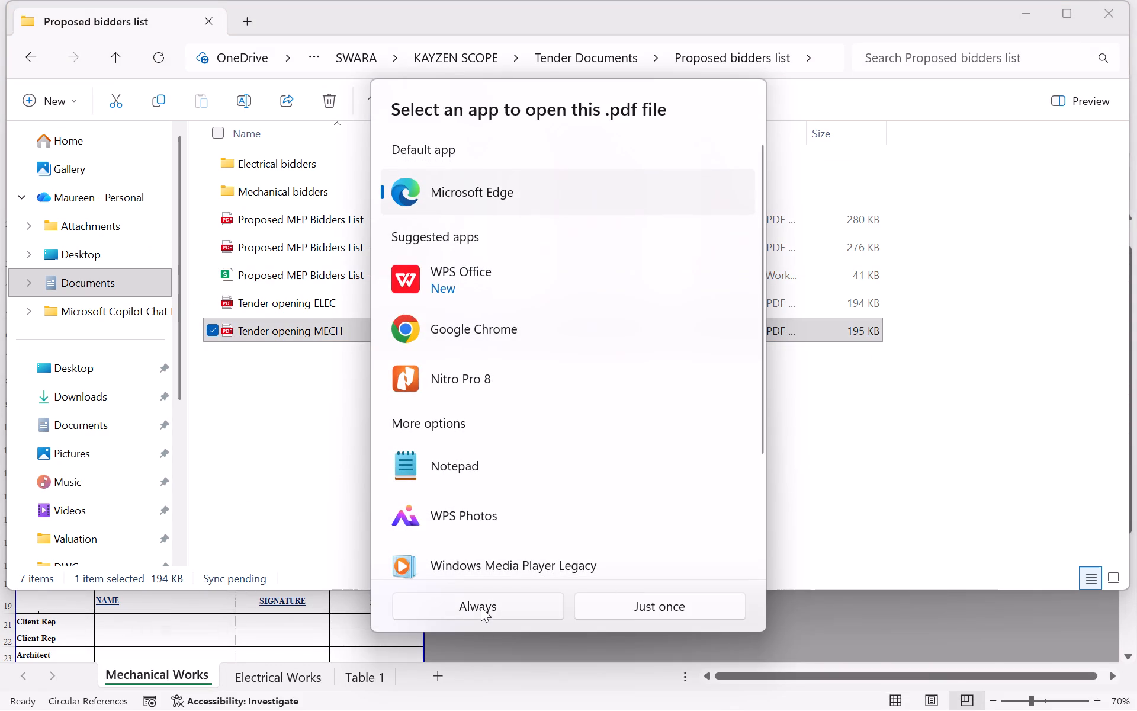
left_click(498, 604)
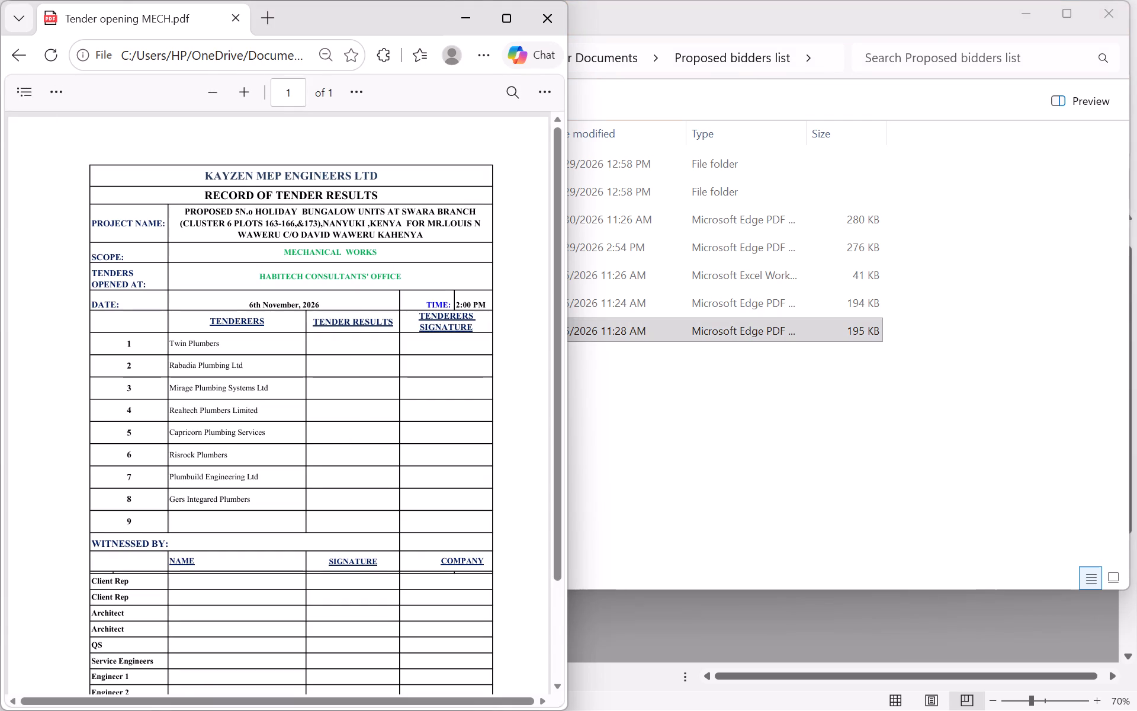
left_click(476, 17)
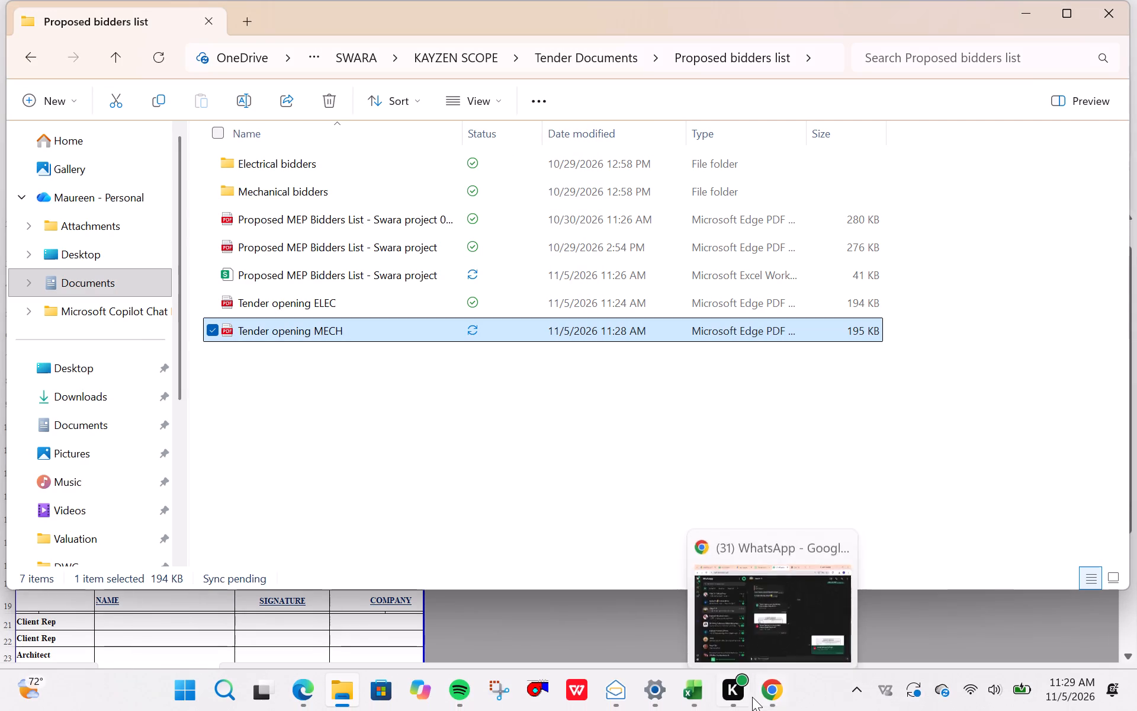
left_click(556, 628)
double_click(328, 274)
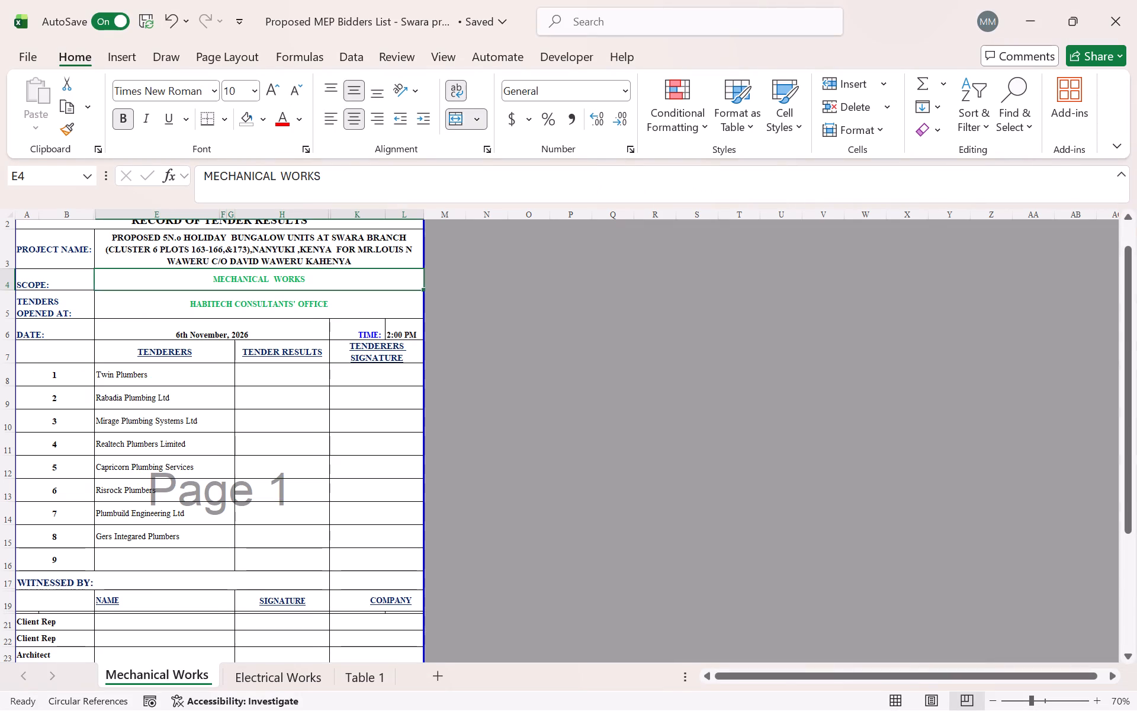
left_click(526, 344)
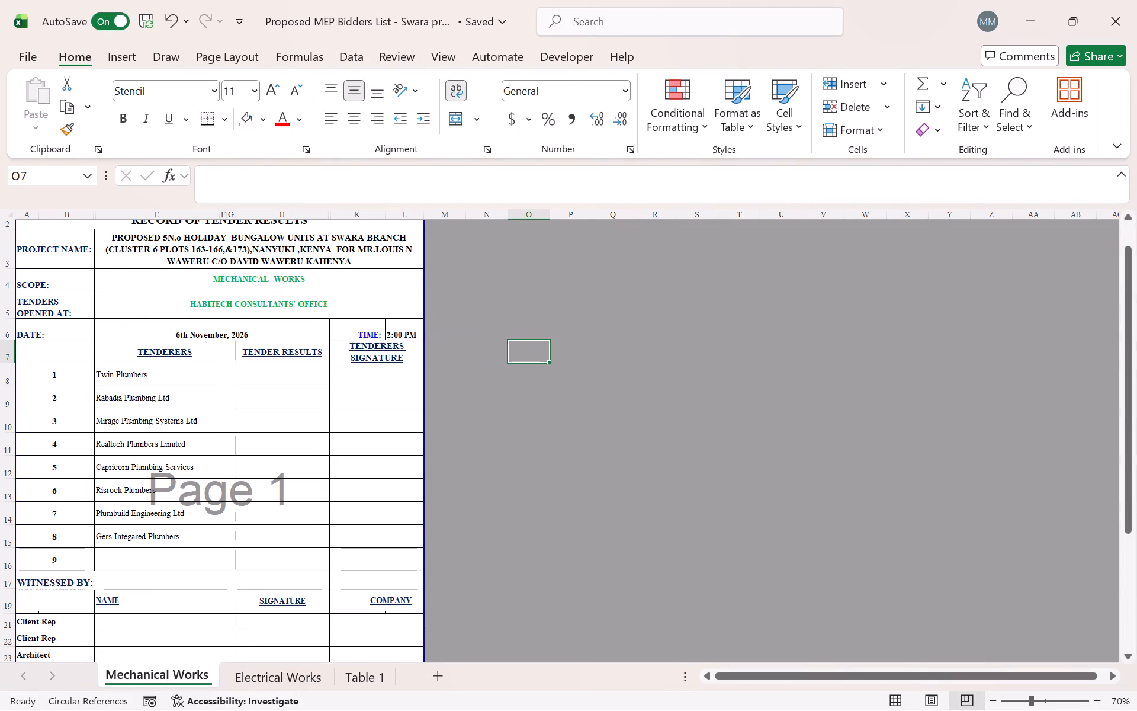